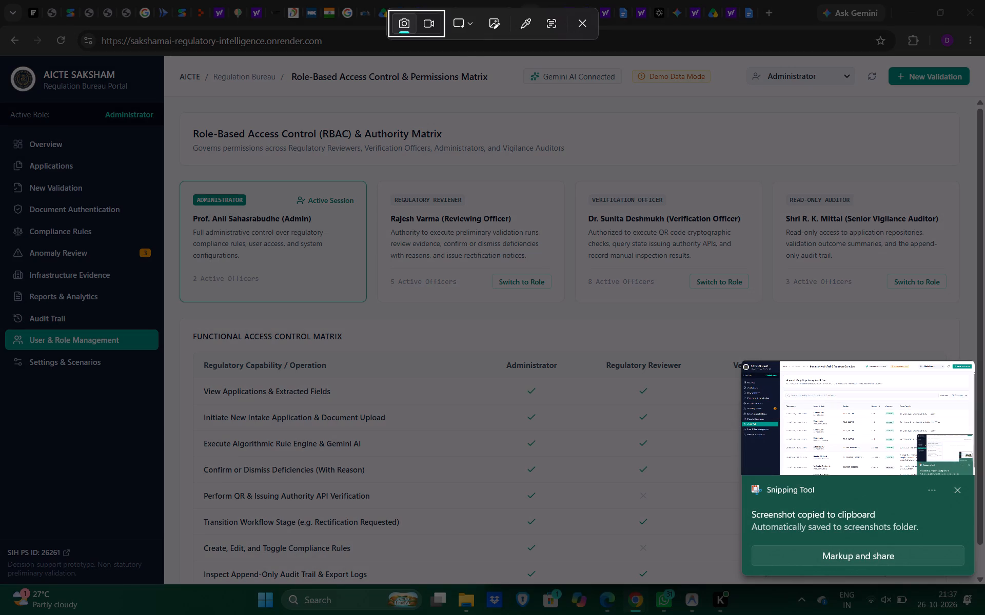
{"action": "left_click_drag", "start_coordinate": [5, 53], "coordinate": [984, 535]}
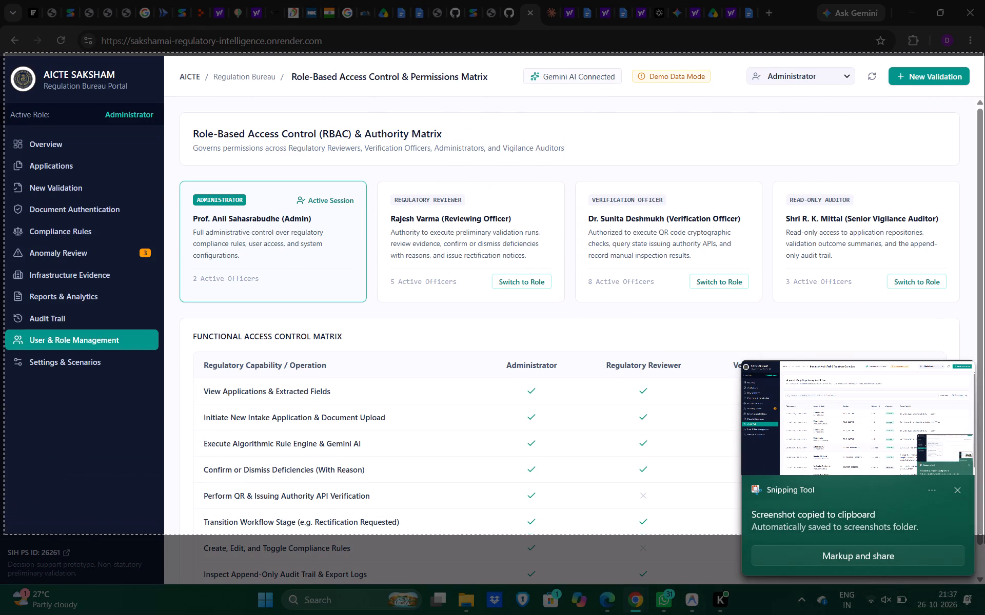
{"action": "left_click_drag", "start_coordinate": [984, 535], "coordinate": [984, 553]}
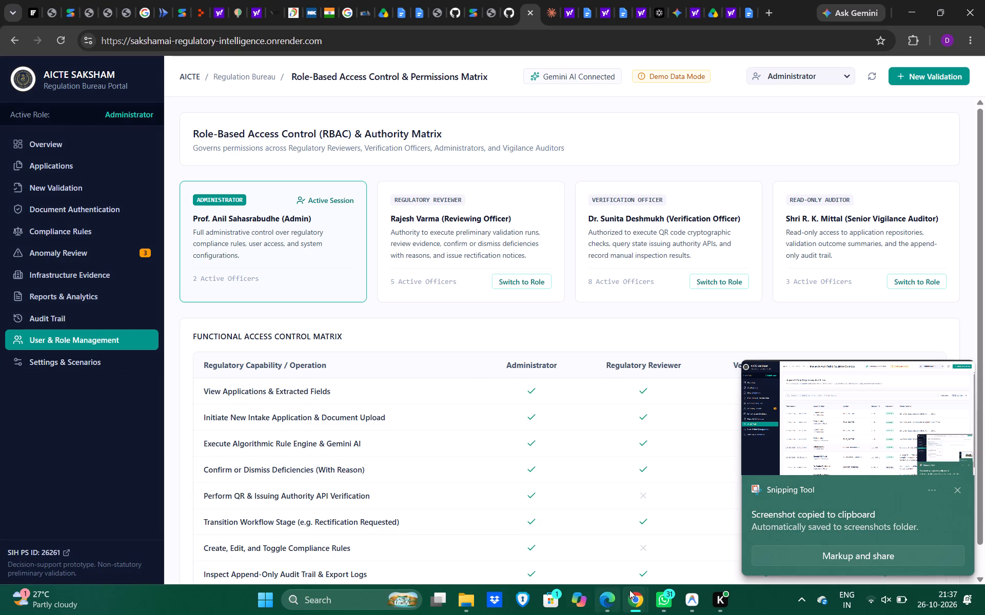
Switch to the ChatGPT draft and attach the Audit Trail screenshot from the clipboard history.
{"action": "left_click", "coordinate": [748, 547]}
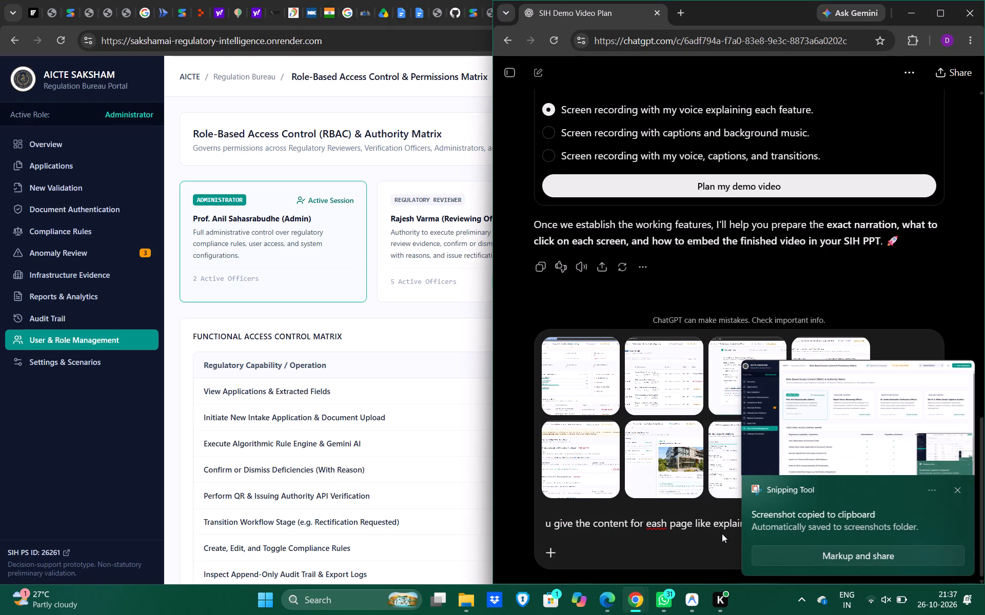
{"action": "key", "text": "super+v"}
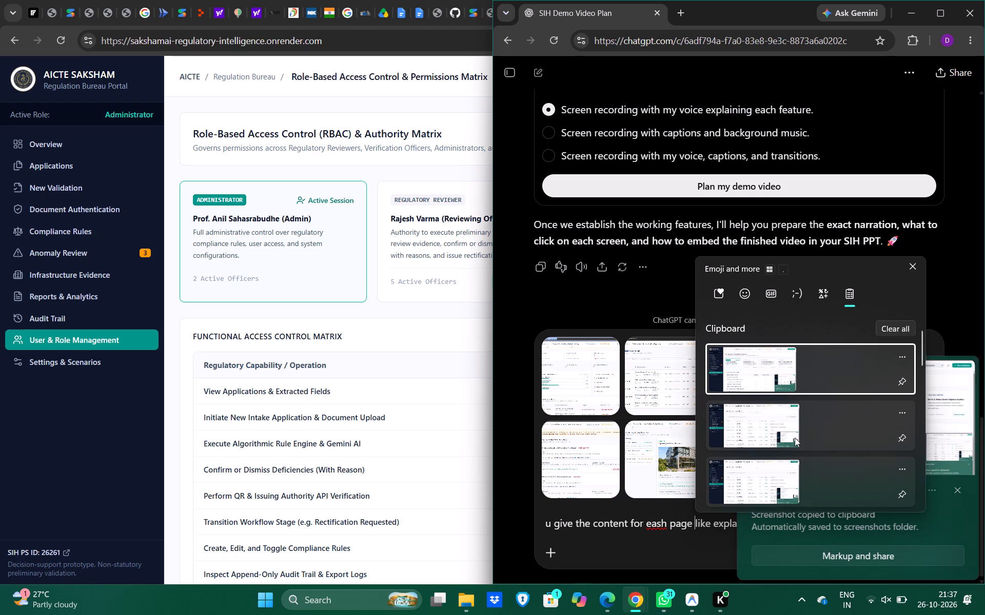
{"action": "left_click", "coordinate": [750, 430]}
{"action": "key", "text": "ctrl+v"}
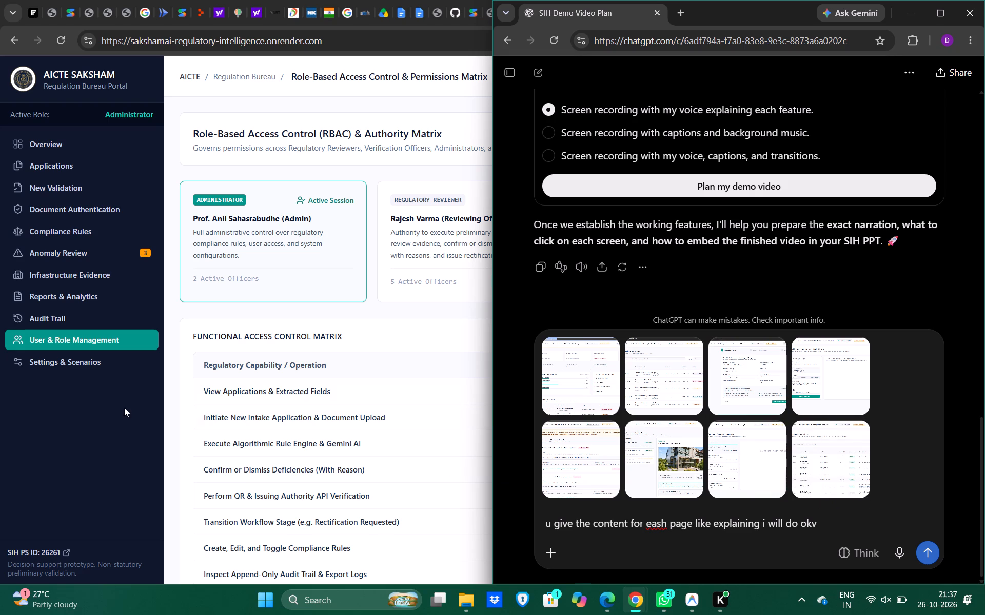
Open the portal's Settings & Scenarios page.
{"action": "left_click", "coordinate": [80, 361]}
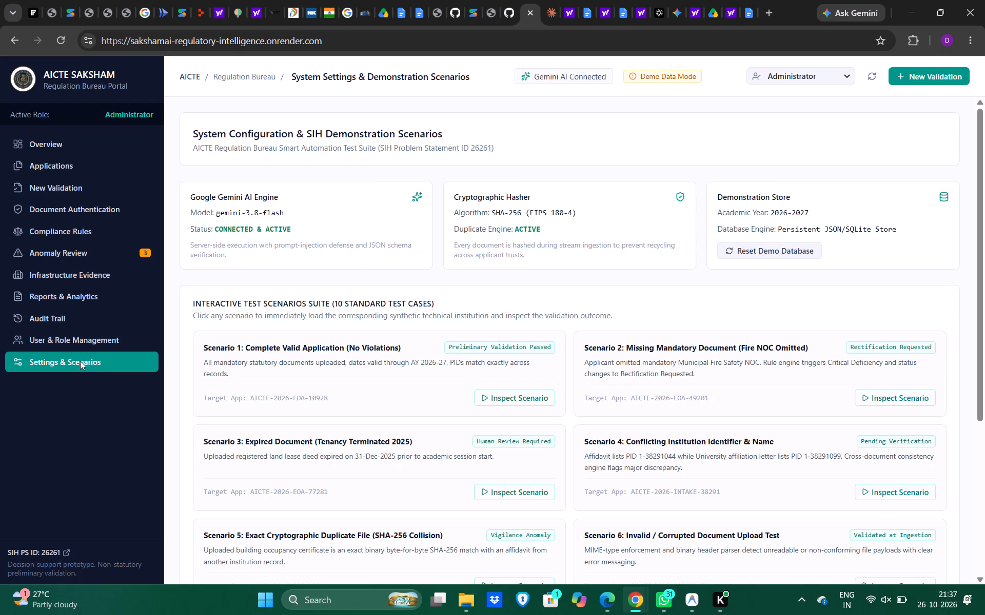
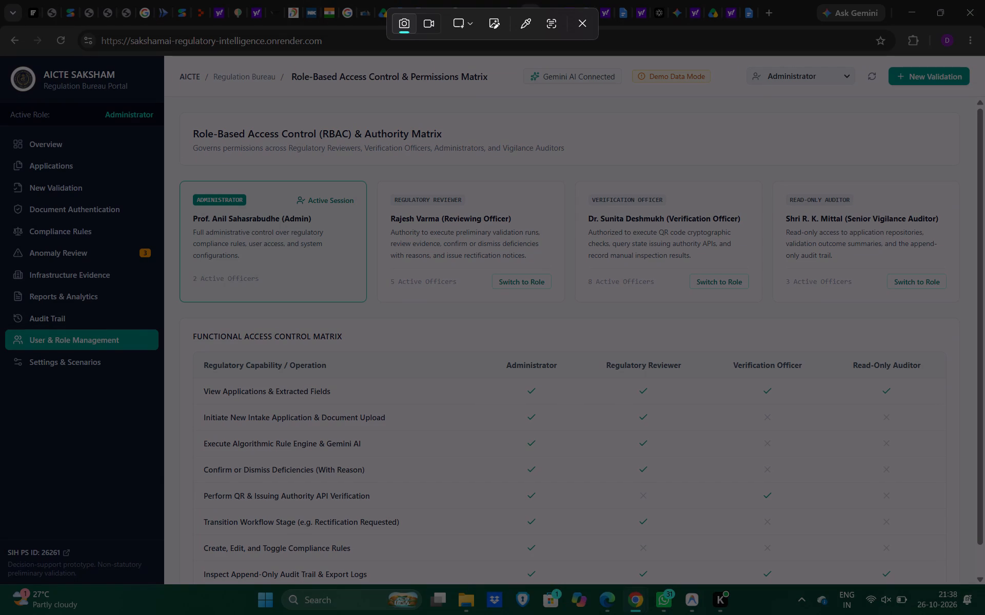
Capture a screenshot of the User & Role Management page, covering the sidebar, role cards and functional access control matrix.
{"action": "left_click_drag", "start_coordinate": [5, 55], "coordinate": [984, 545]}
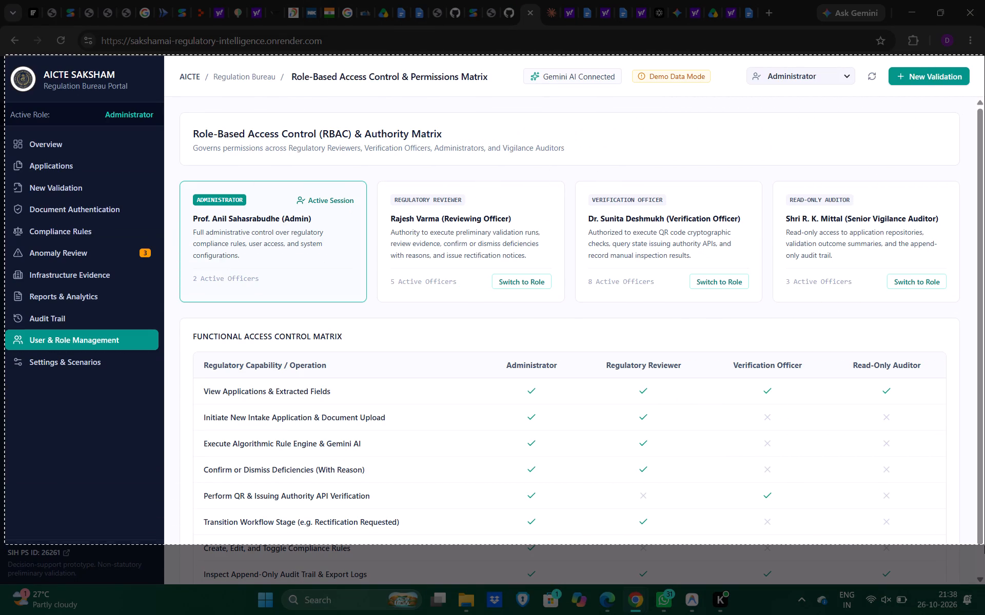
{"action": "left_click_drag", "start_coordinate": [984, 545], "coordinate": [984, 571]}
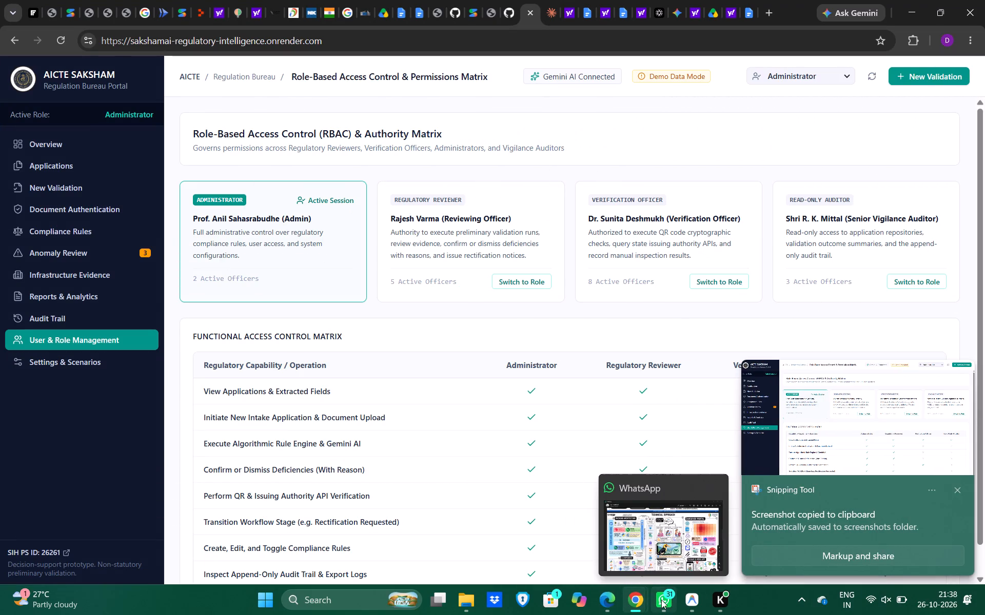
Switch to the ChatGPT window holding the SIH Demo Video Plan draft with the attached portal screenshots.
{"action": "left_click", "coordinate": [768, 544]}
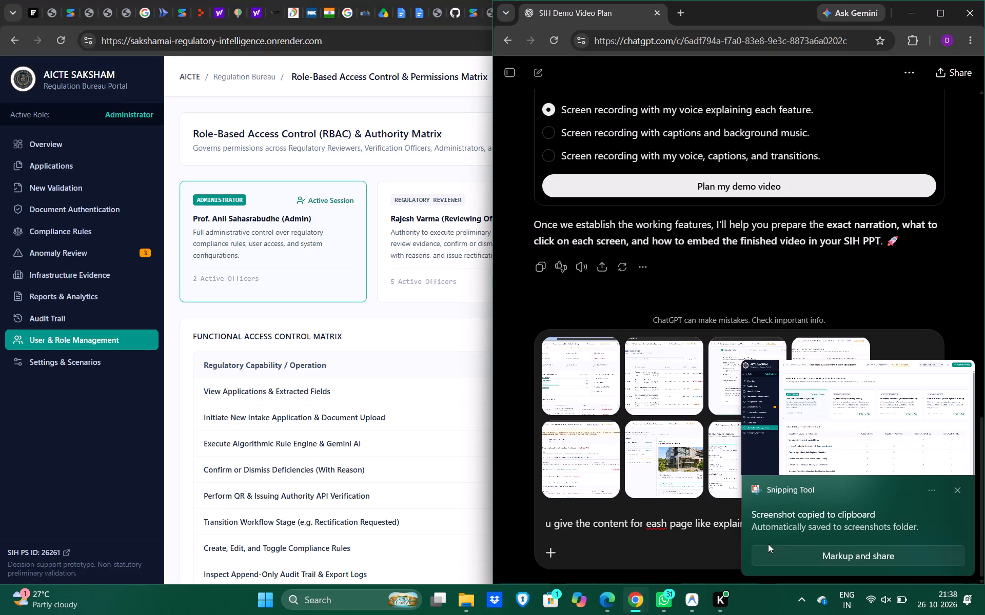
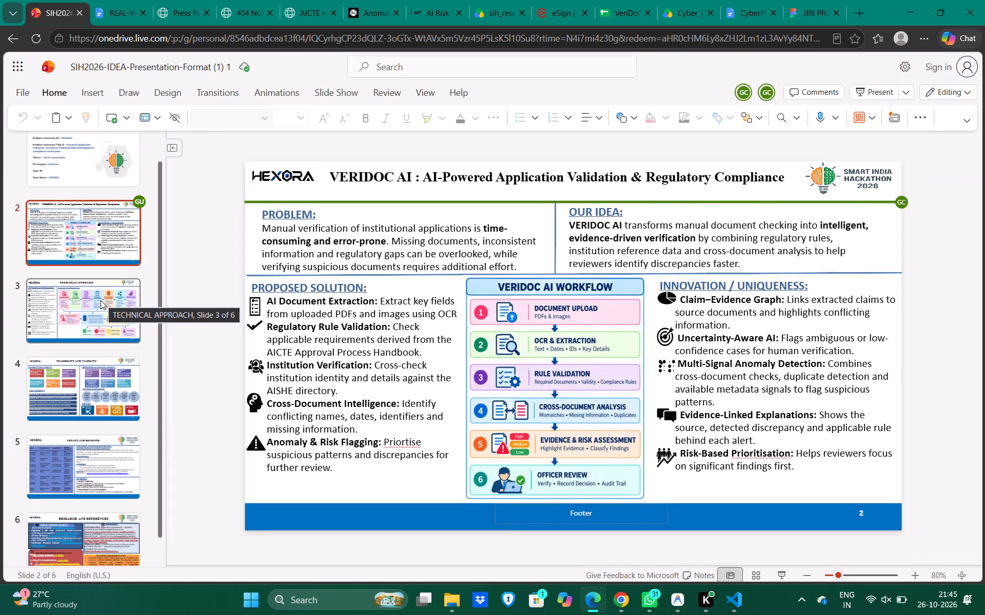
{"action": "left_click", "coordinate": [104, 300]}
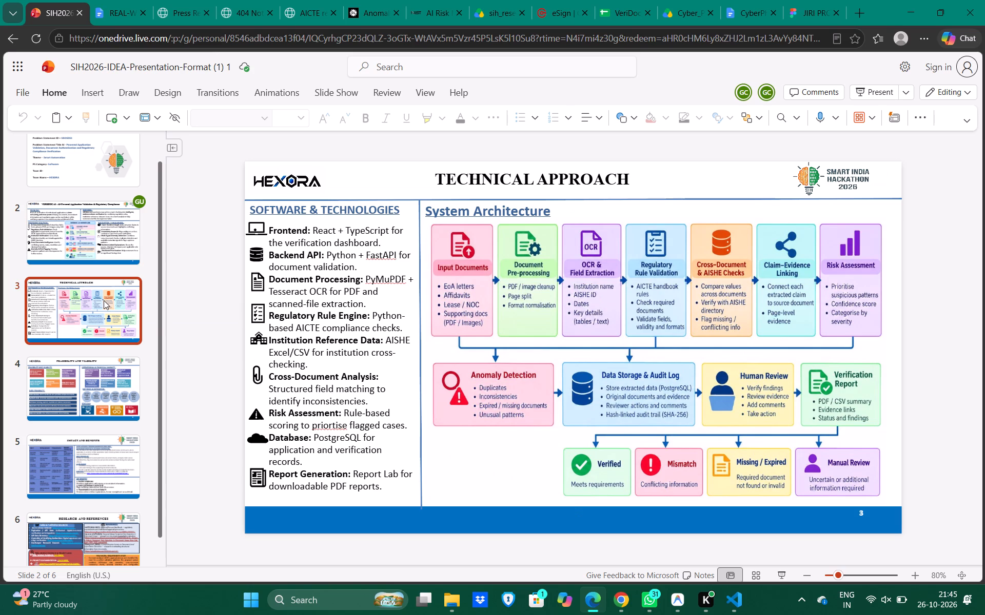
{"action": "left_click", "coordinate": [95, 387]}
{"action": "left_click", "coordinate": [91, 463]}
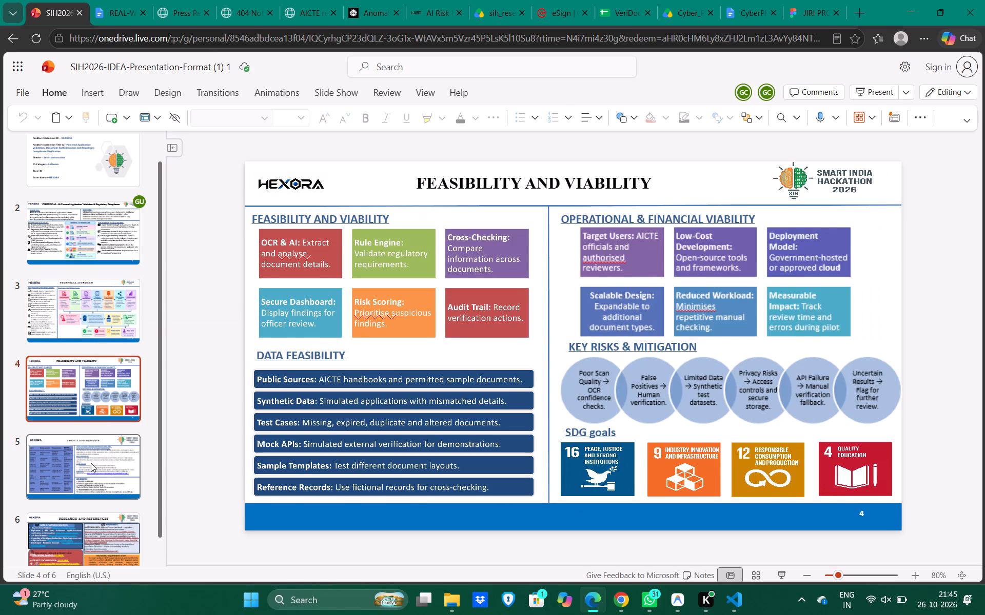
{"action": "left_click", "coordinate": [94, 537]}
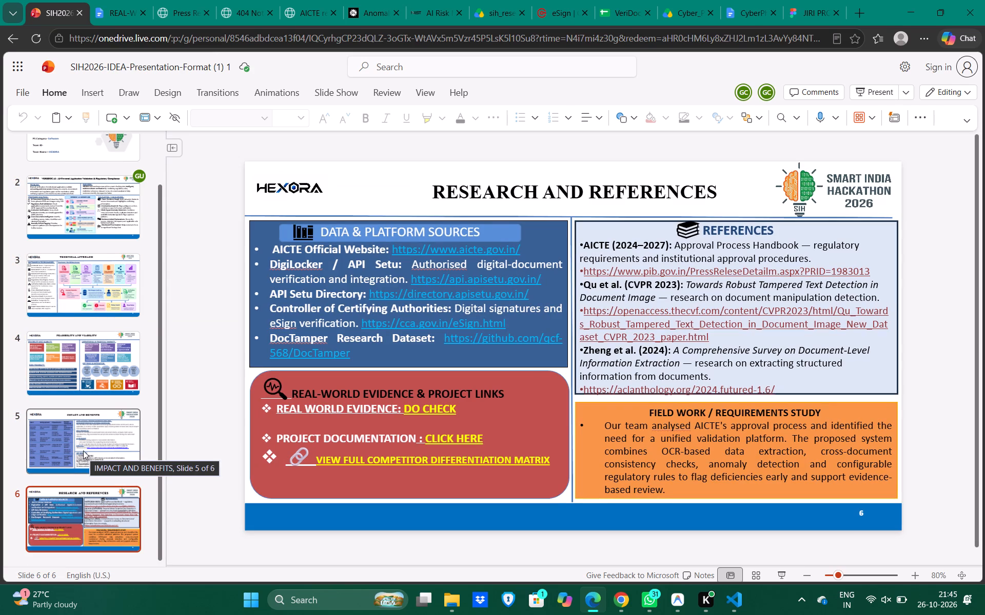
{"action": "left_click", "coordinate": [70, 446]}
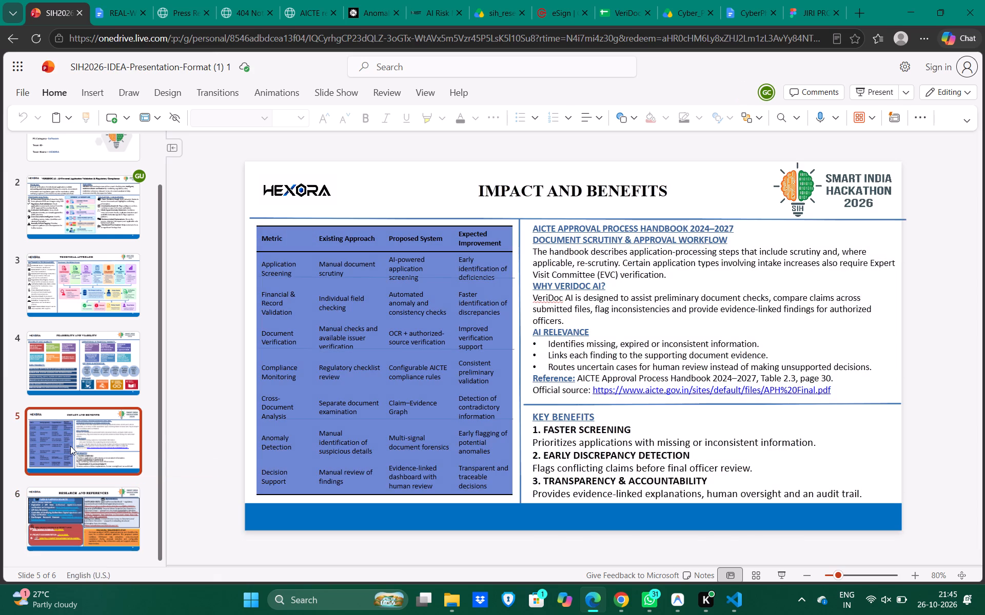
{"action": "left_click", "coordinate": [75, 373]}
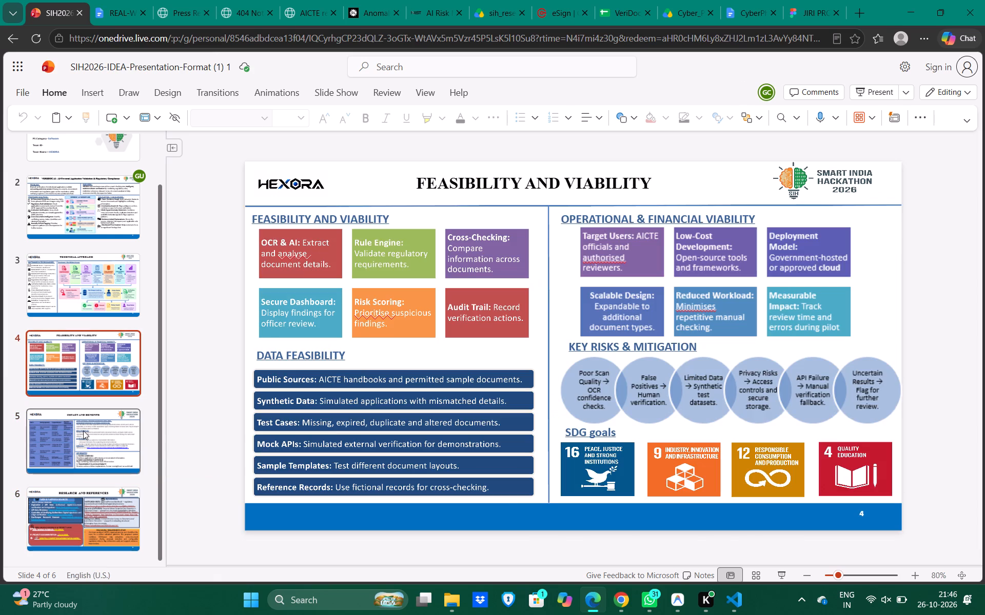
{"action": "left_click", "coordinate": [95, 537]}
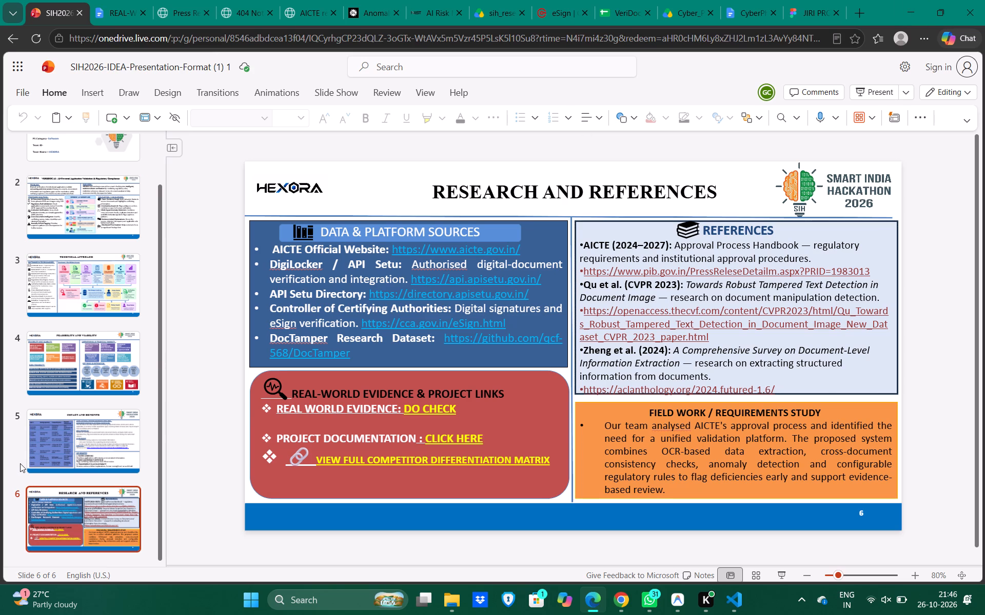
{"action": "left_click", "coordinate": [914, 3]}
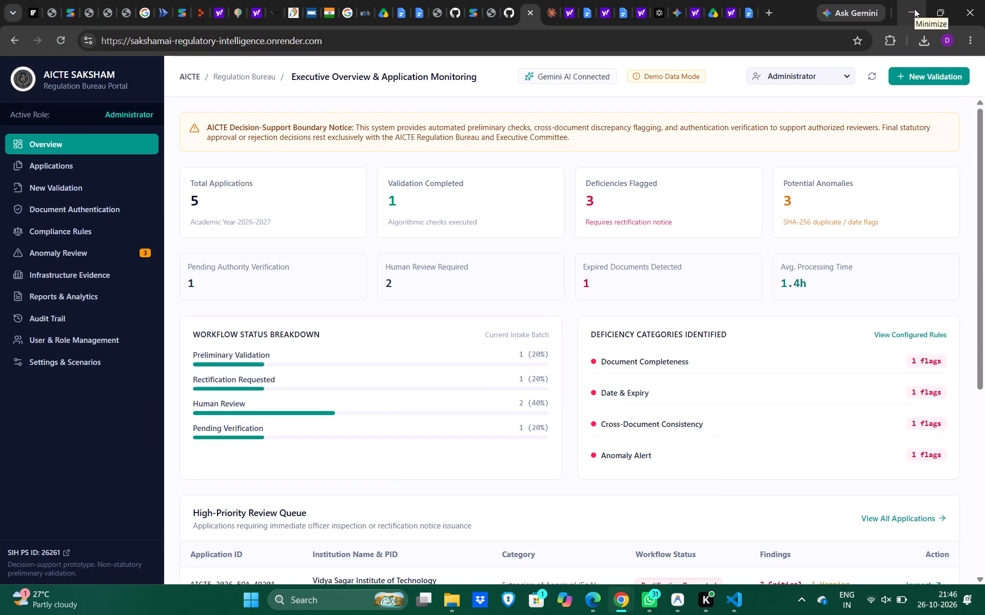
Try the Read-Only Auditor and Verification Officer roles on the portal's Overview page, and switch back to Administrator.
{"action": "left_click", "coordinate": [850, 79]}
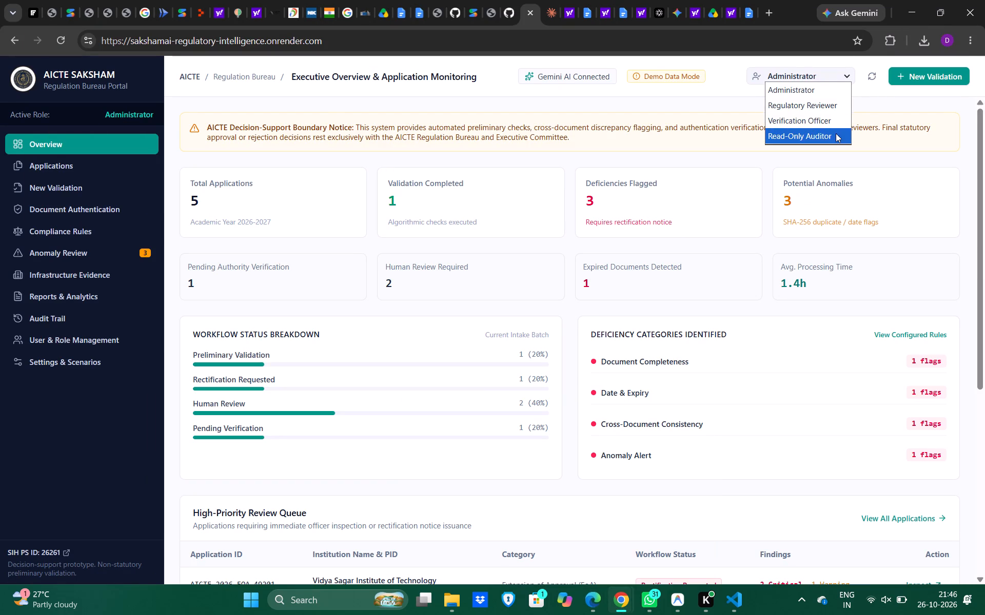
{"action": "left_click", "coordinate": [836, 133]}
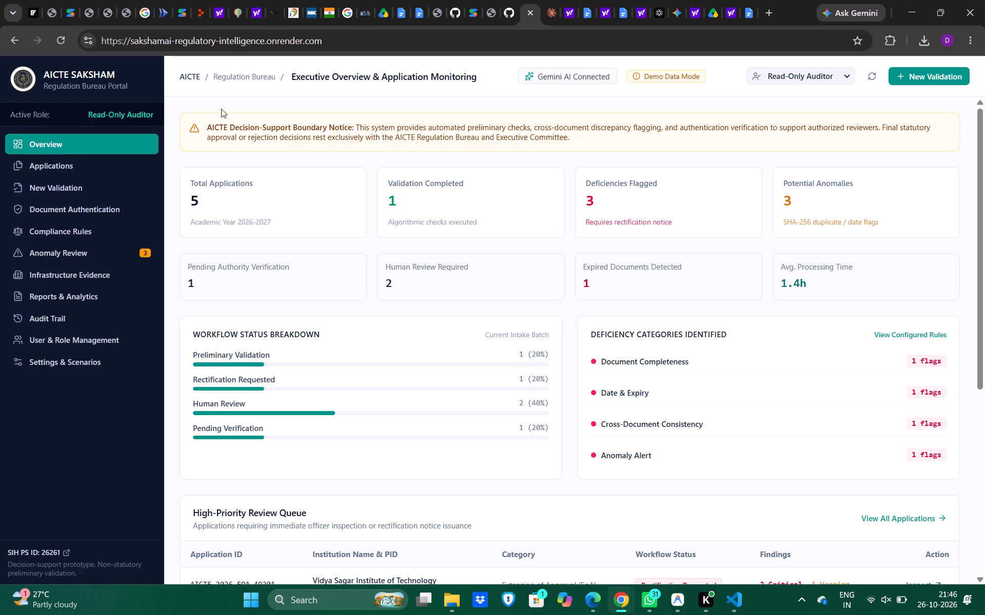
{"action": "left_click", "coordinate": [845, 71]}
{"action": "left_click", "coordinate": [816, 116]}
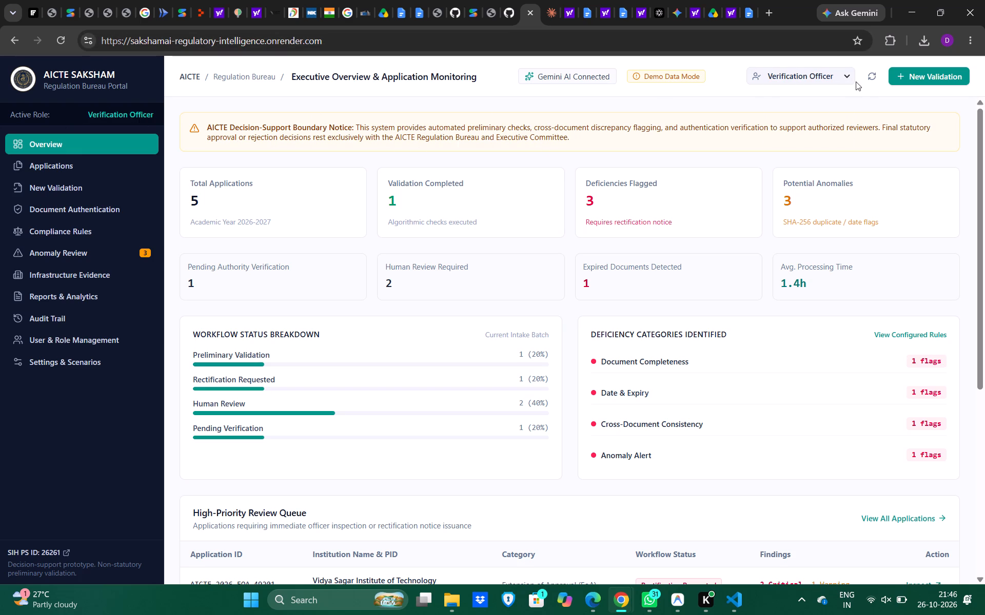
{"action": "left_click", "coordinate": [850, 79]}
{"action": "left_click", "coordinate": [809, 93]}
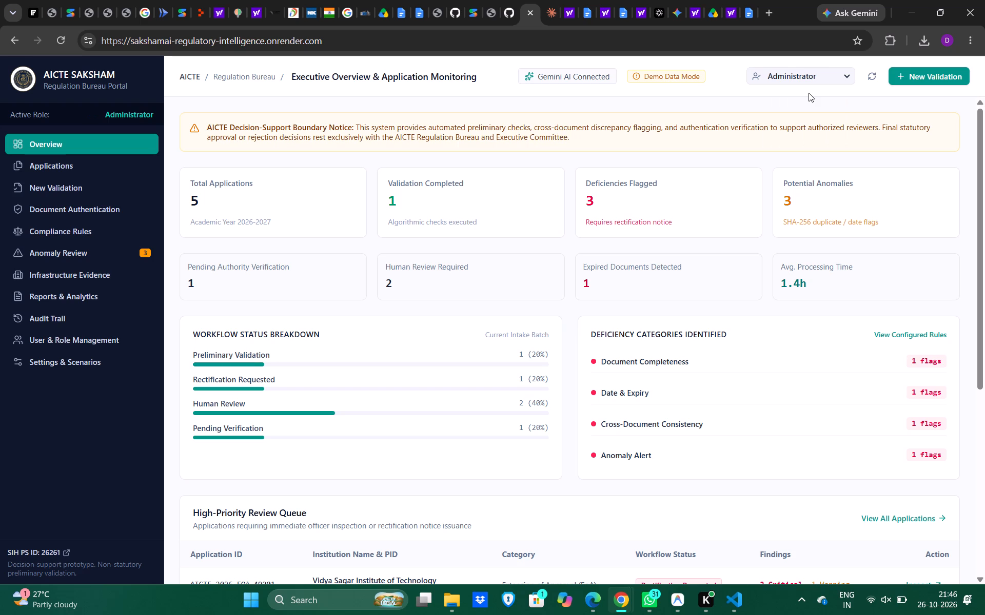
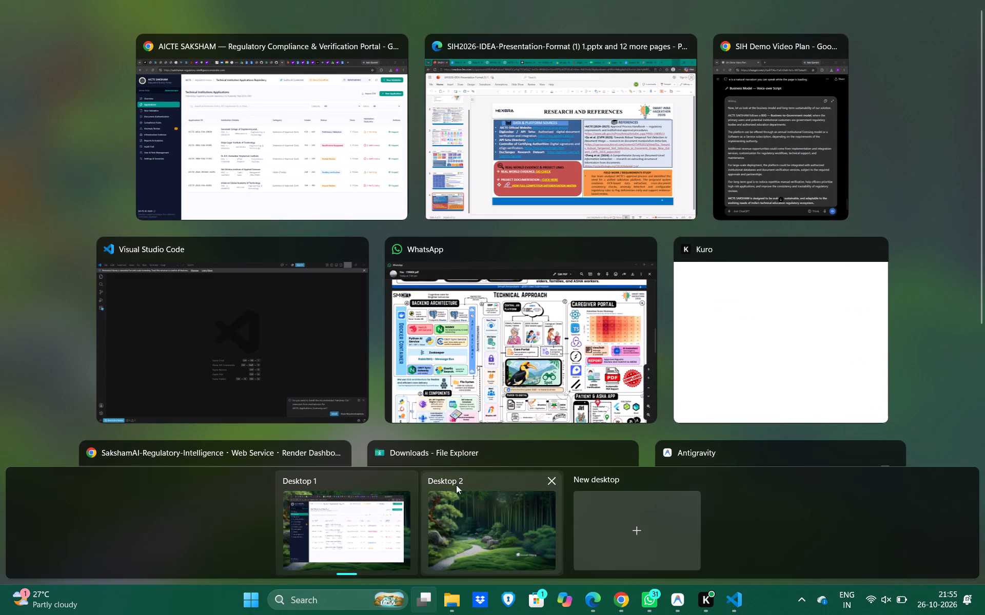
Switch to the empty virtual desktop, Desktop 2.
{"action": "left_click", "coordinate": [479, 508]}
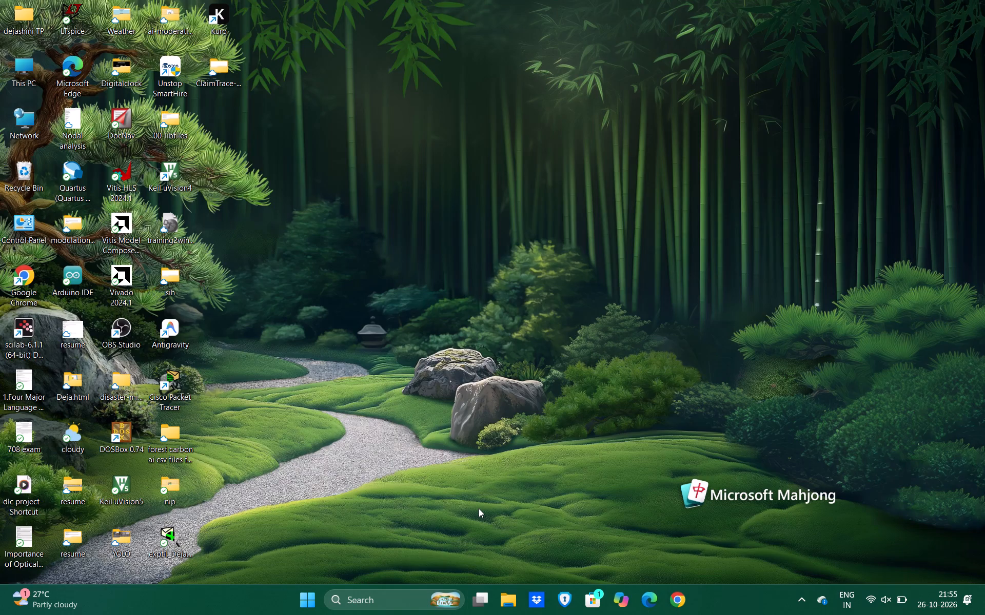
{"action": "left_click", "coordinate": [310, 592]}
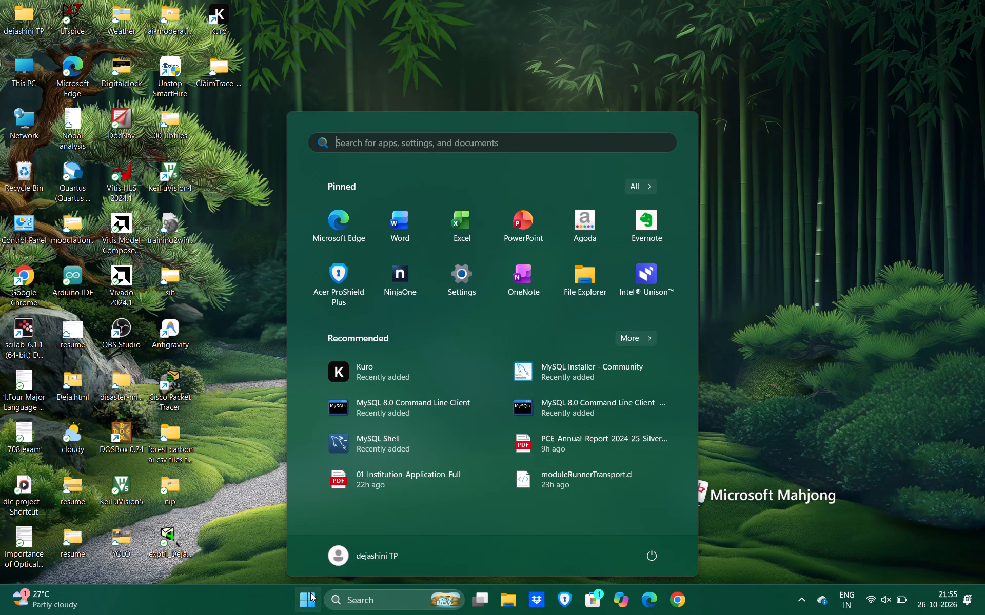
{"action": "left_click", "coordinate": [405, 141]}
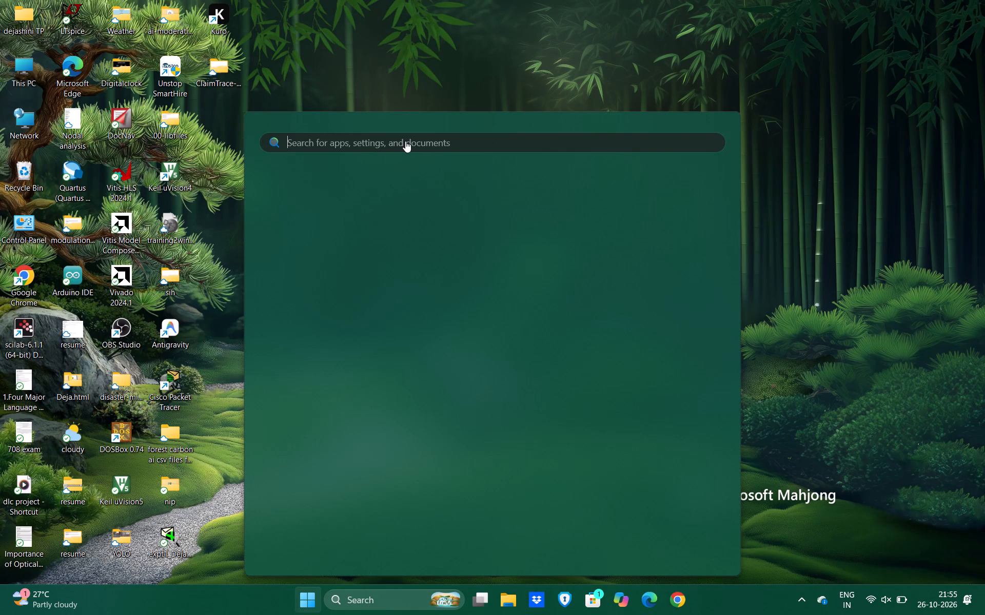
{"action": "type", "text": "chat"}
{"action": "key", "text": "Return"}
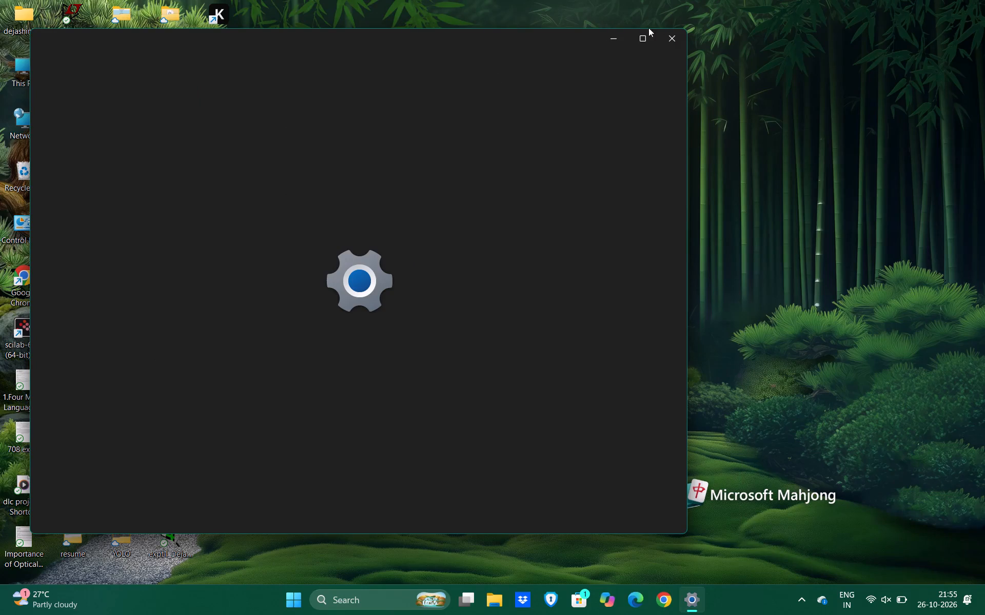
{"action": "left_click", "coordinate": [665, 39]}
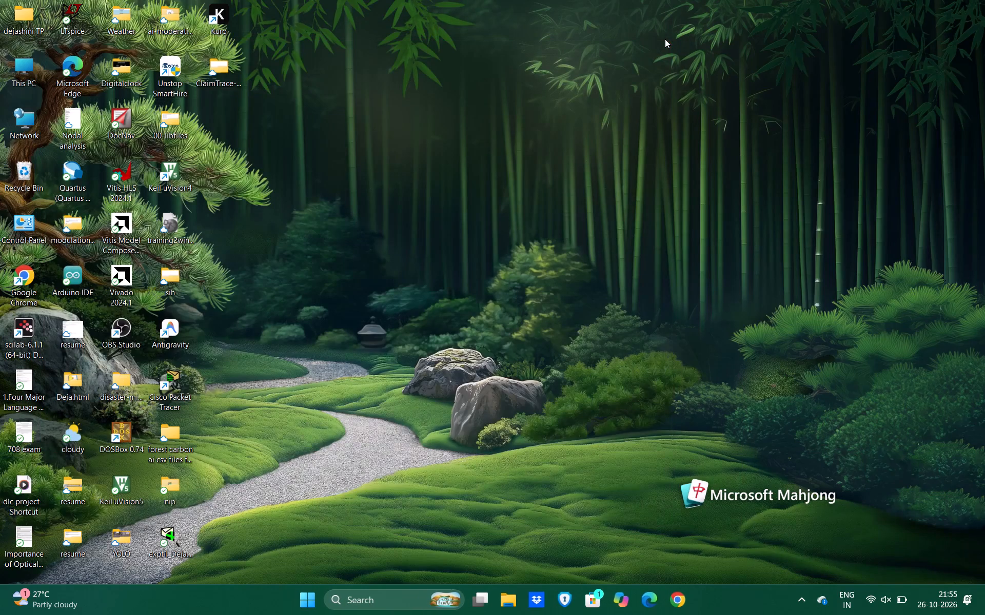
Open a new Google Chrome window on Desktop 2.
{"action": "type", "text": "chr"}
{"action": "key", "text": "Return"}
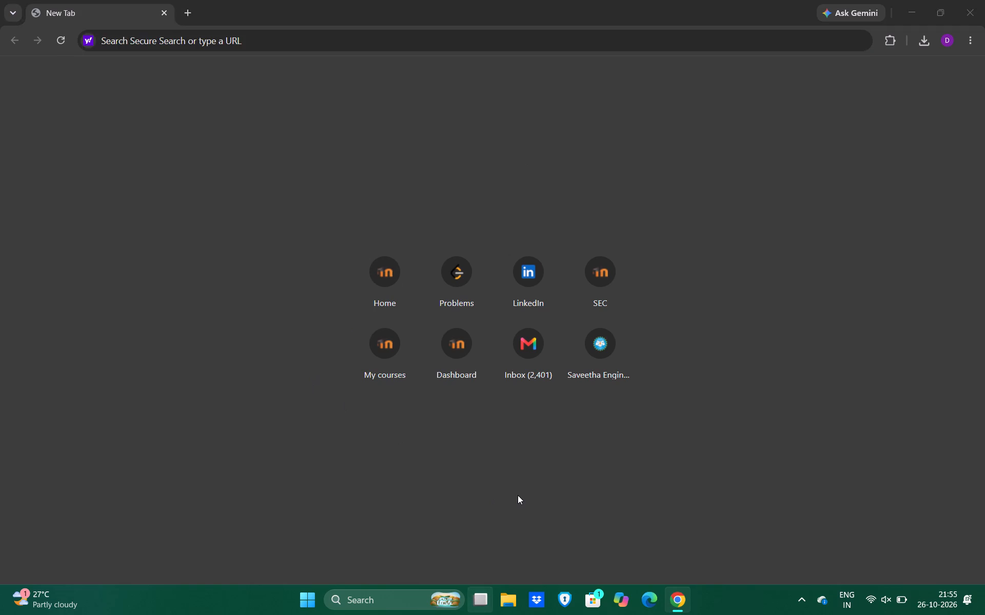
Copy the AICTE SAKSHAM portal address from the Chrome window on Desktop 1 and load it in the new window on Desktop 2.
{"action": "left_click", "coordinate": [382, 530]}
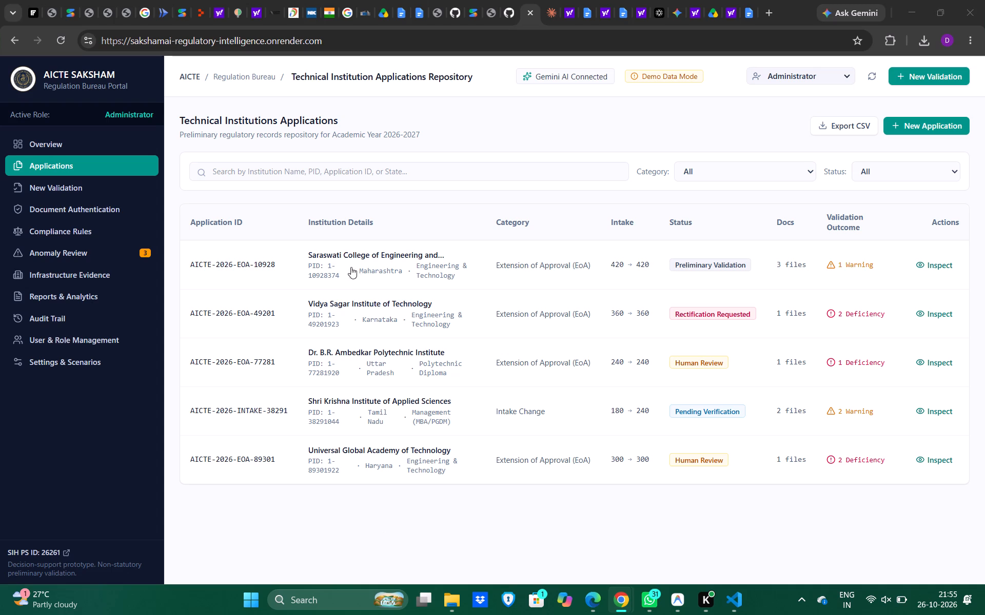
{"action": "left_click", "coordinate": [351, 42]}
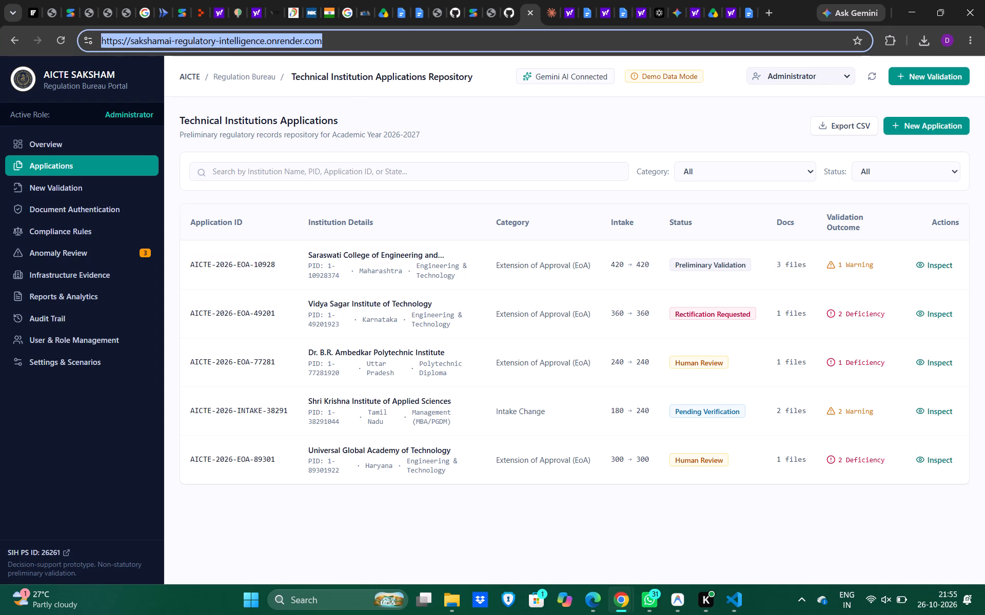
{"action": "key", "text": "ctrl+c"}
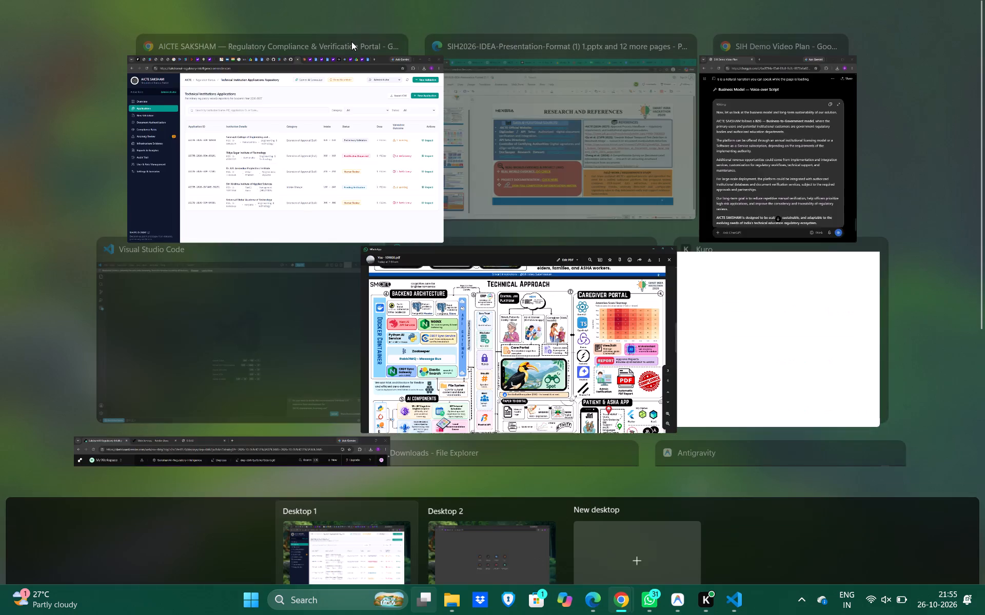
{"action": "left_click", "coordinate": [485, 541]}
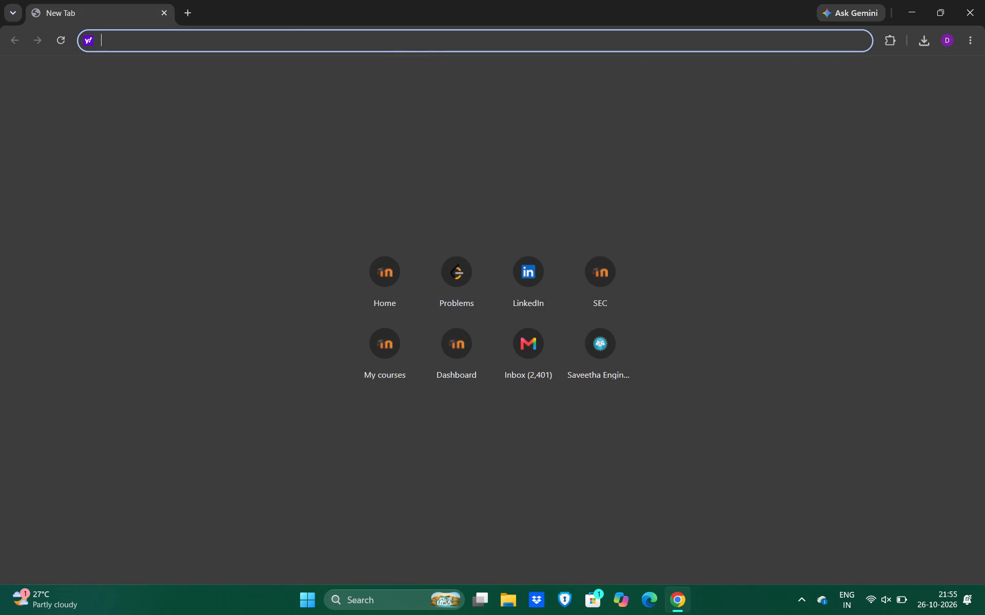
{"action": "key", "text": "ctrl+v"}
{"action": "key", "text": "Return"}
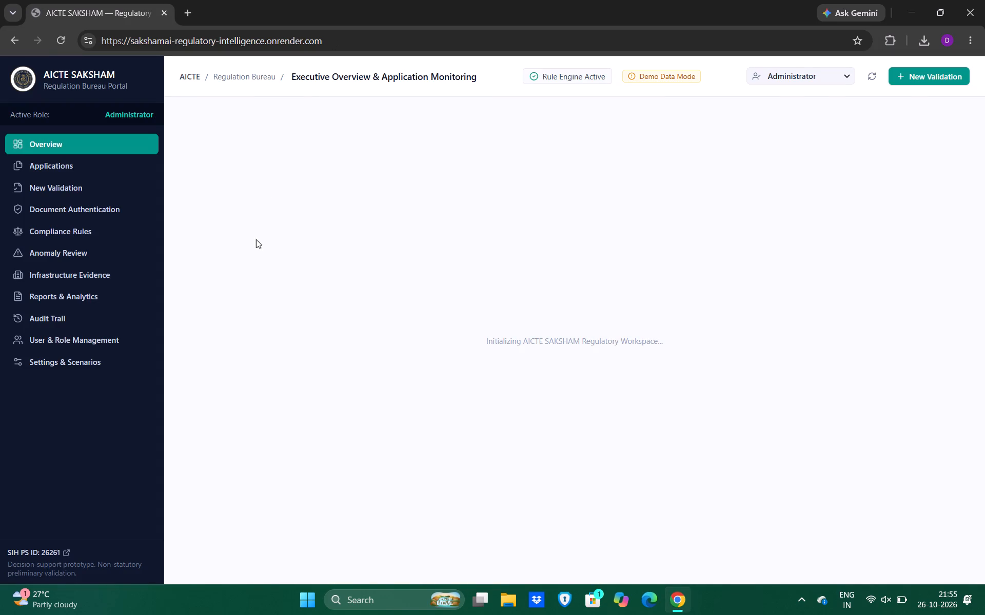
{"action": "scroll", "coordinate": [425, 331], "scroll_direction": "up", "scroll_amount": 1}
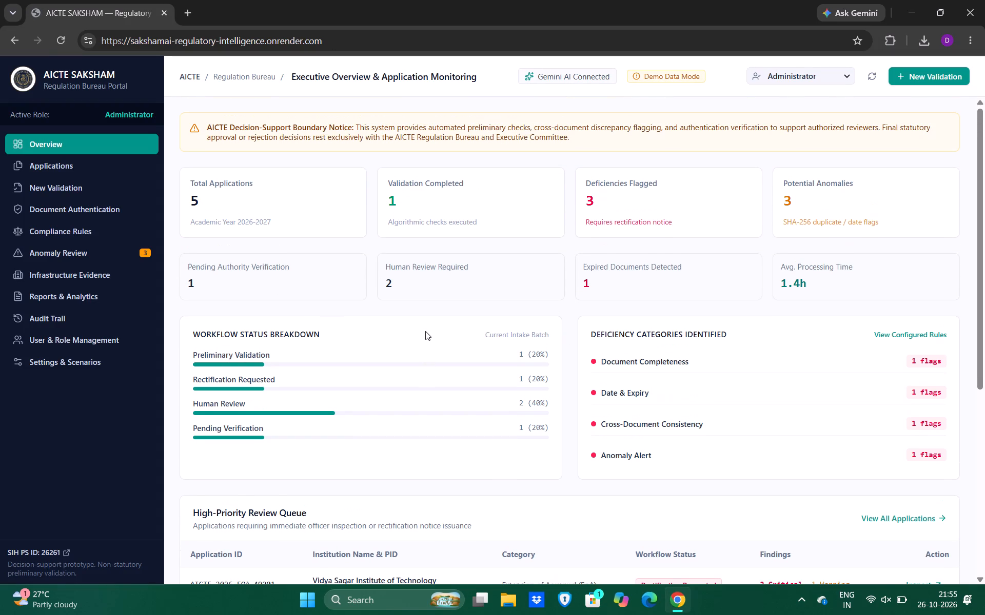
Minimize the Chrome window and try to launch OBS Studio from Desktop 2.
{"action": "left_click", "coordinate": [907, 4]}
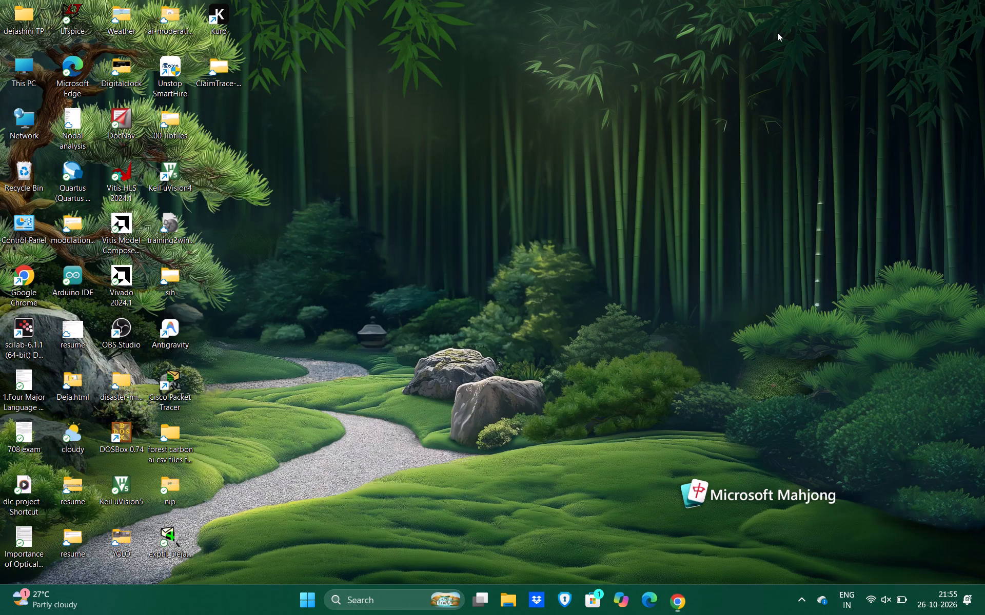
{"action": "double_click", "coordinate": [119, 337]}
{"action": "double_click", "coordinate": [121, 328]}
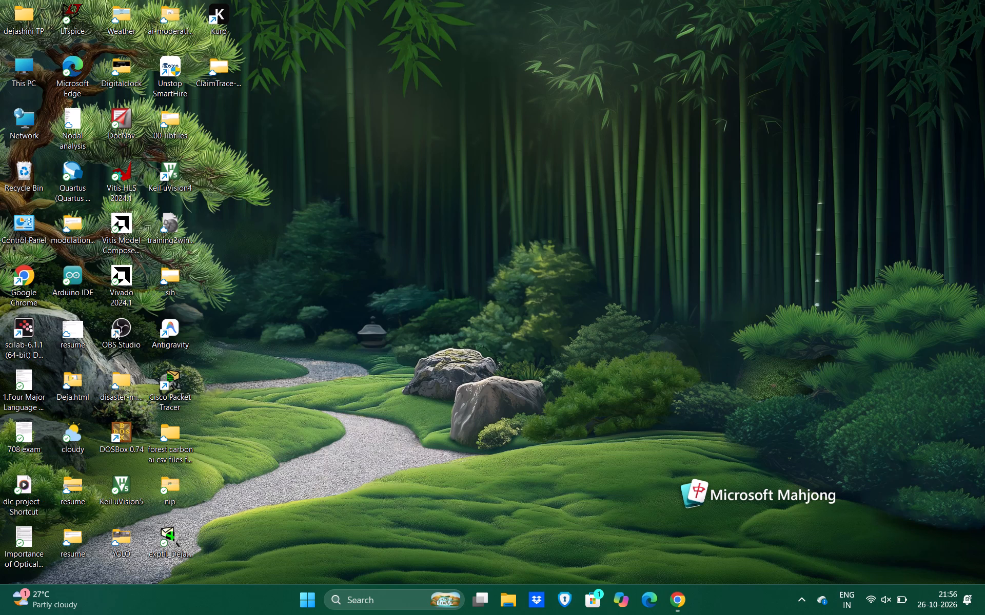
{"action": "right_click", "coordinate": [340, 357]}
{"action": "double_click", "coordinate": [112, 332]}
{"action": "scroll", "coordinate": [685, 593], "scroll_direction": "down", "scroll_amount": 1}
Switch back to Desktop 1 and minimize the Chrome window showing the AICTE SAKSHAM applications page.
{"action": "left_click", "coordinate": [367, 532]}
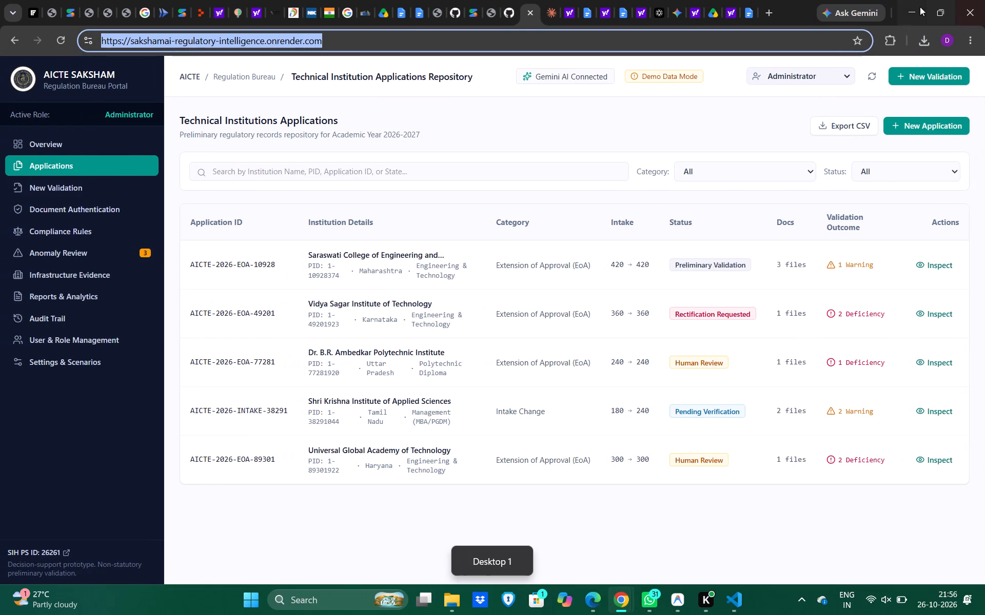
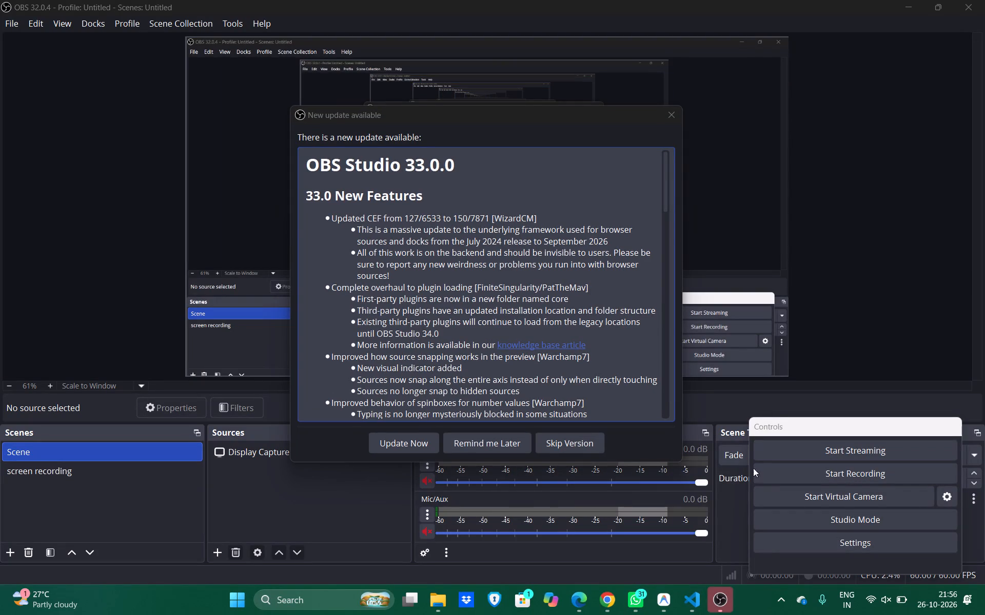
Postpone the OBS Studio 33.0.0 update with a later reminder and minimize the OBS window.
{"action": "left_click", "coordinate": [482, 452]}
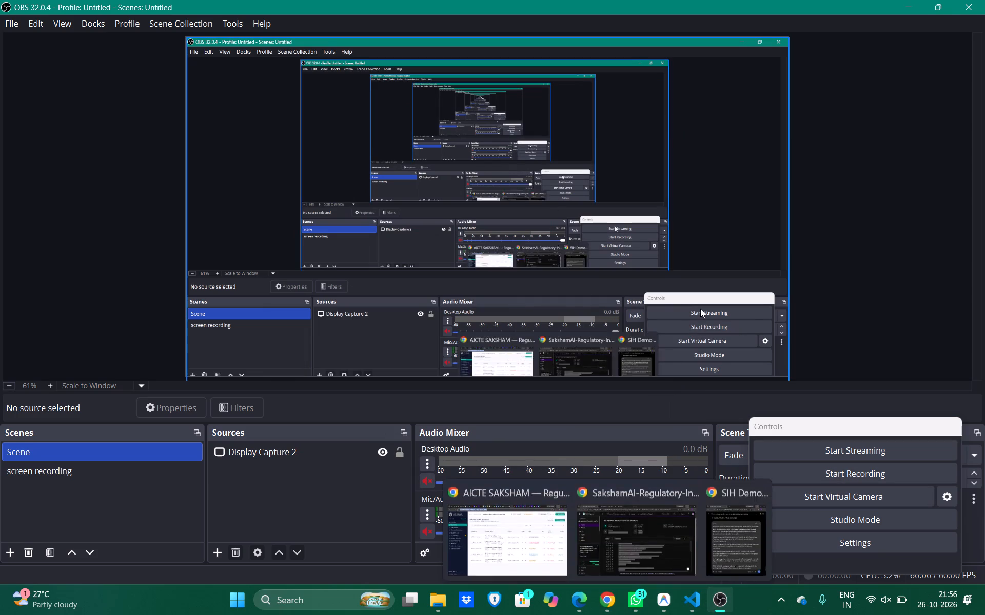
{"action": "left_click", "coordinate": [917, 5]}
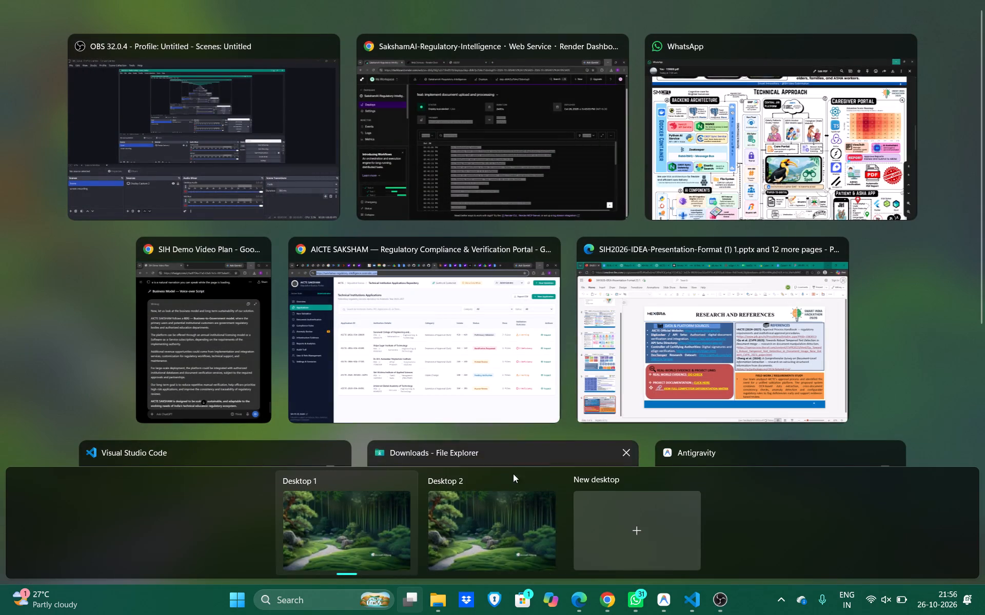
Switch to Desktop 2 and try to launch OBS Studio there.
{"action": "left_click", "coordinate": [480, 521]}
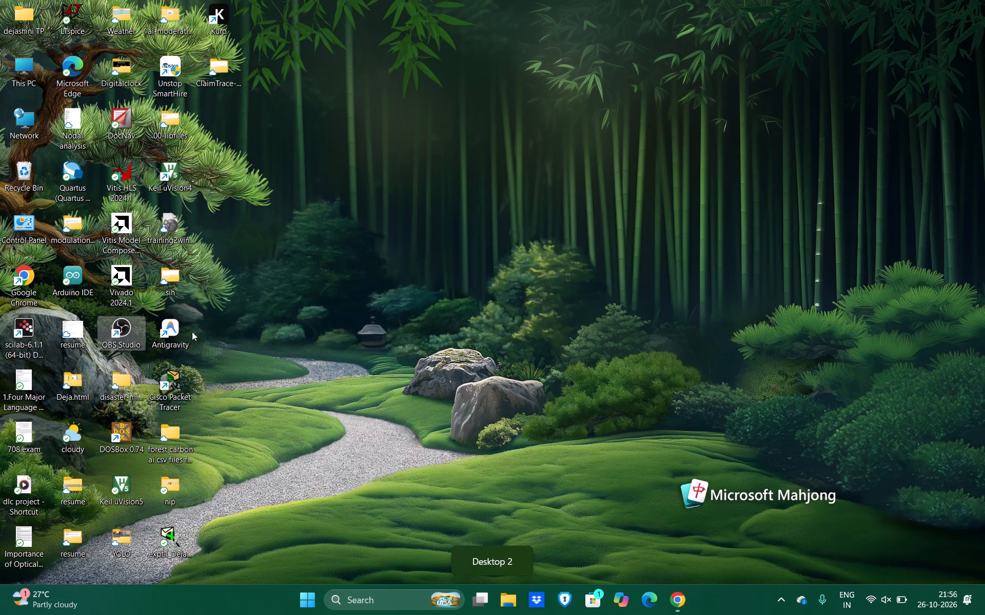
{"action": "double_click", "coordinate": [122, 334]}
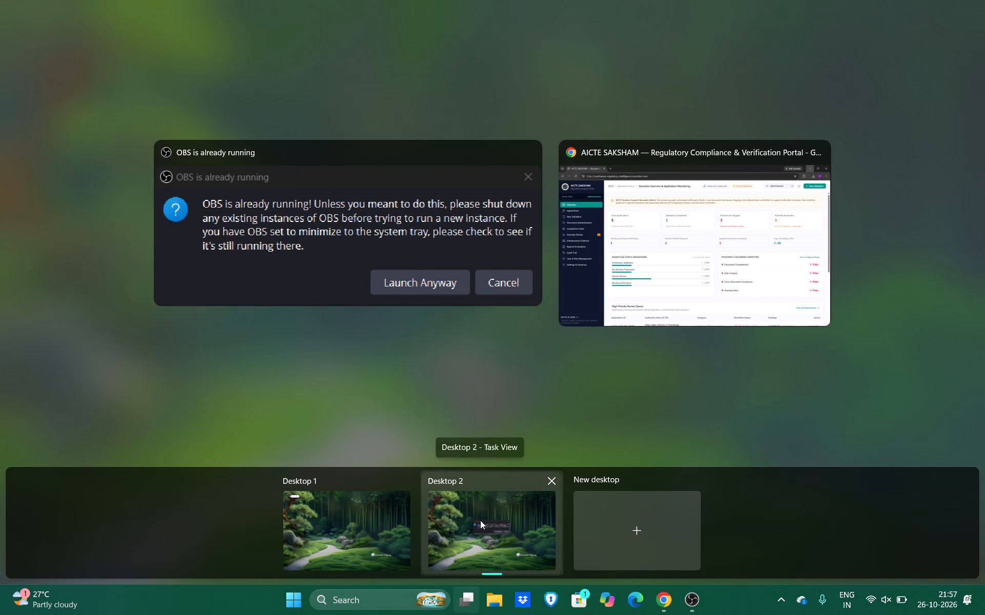
Close the OBS Studio instance running on Desktop 1.
{"action": "left_click", "coordinate": [395, 528]}
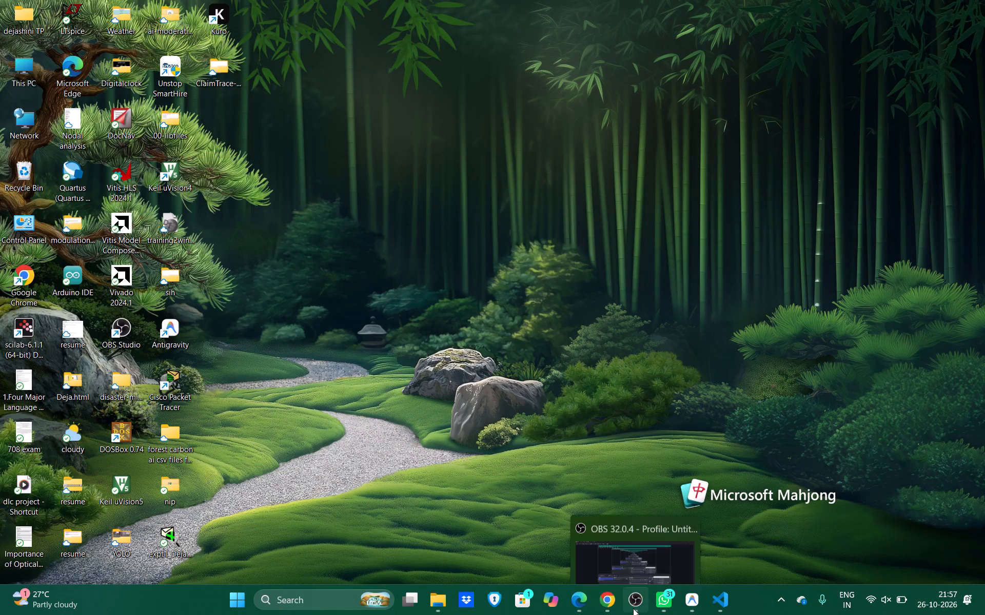
{"action": "left_click", "coordinate": [681, 497]}
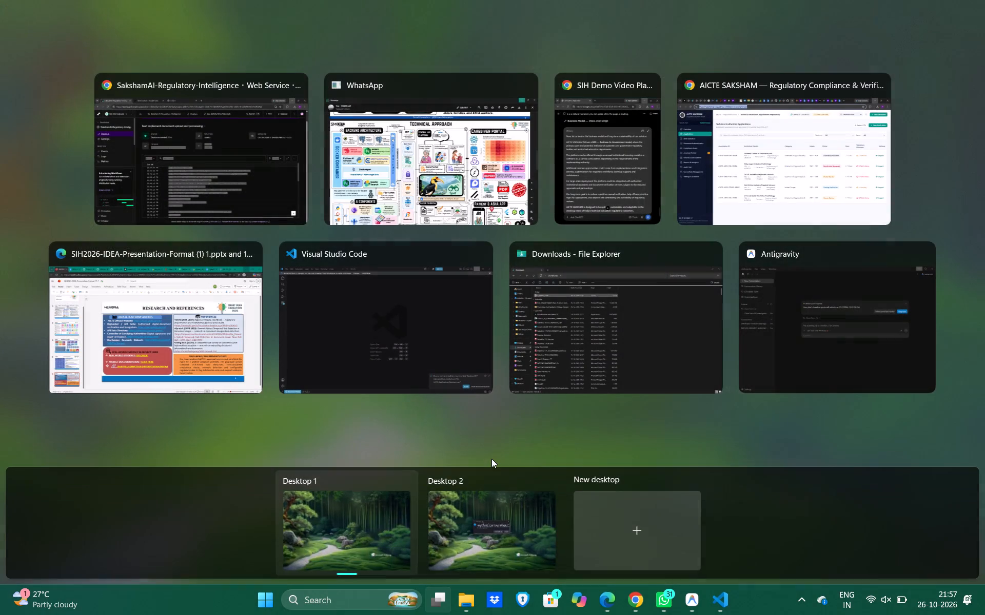
Return to Desktop 2, dismiss the OBS already-running prompt, and launch OBS Studio again.
{"action": "left_click", "coordinate": [496, 551]}
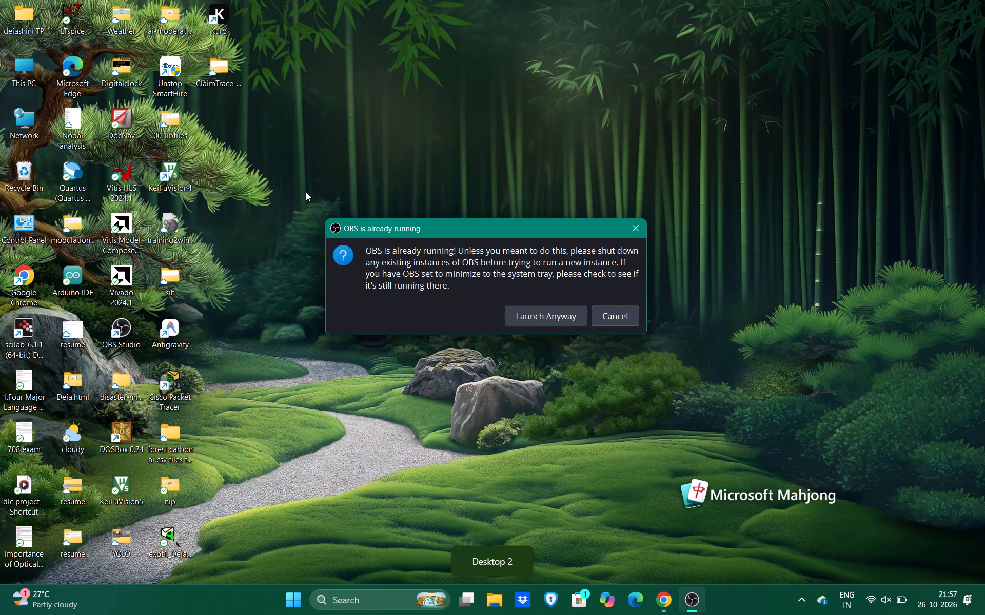
{"action": "left_click", "coordinate": [637, 230]}
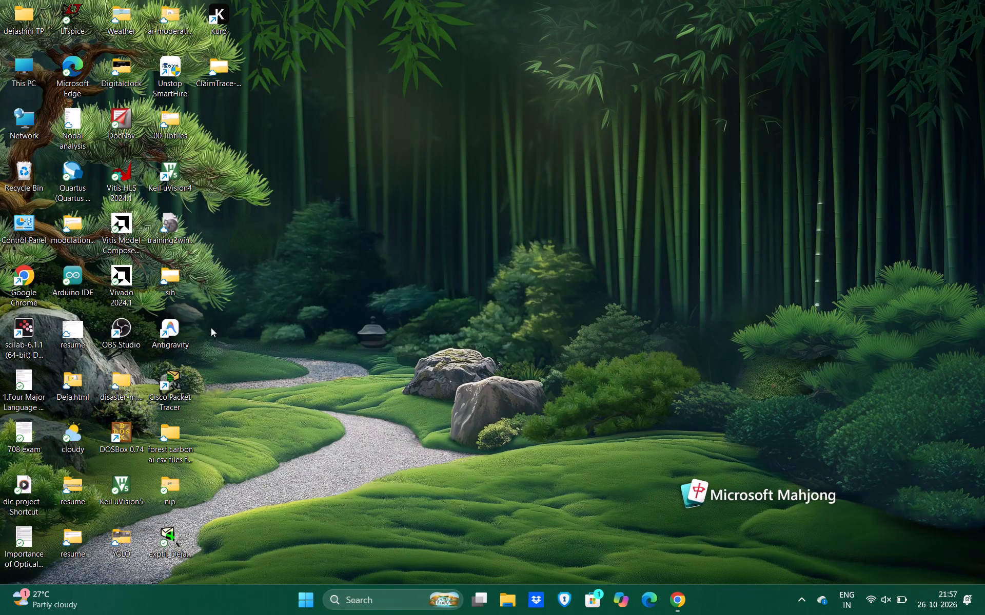
{"action": "double_click", "coordinate": [123, 335]}
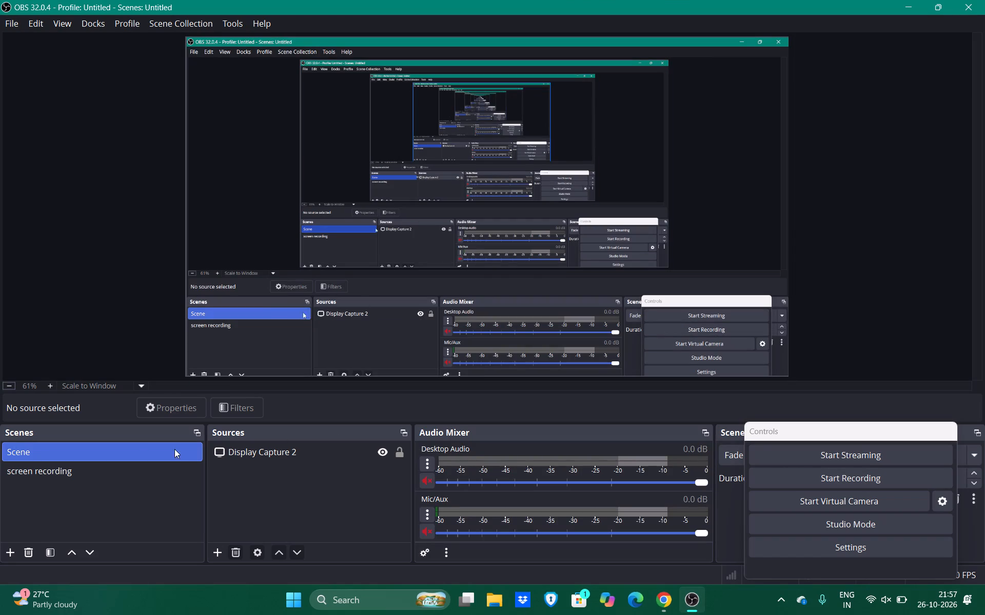
Look at the Display Capture 2 source in Scene, and make screen recording the active scene.
{"action": "left_click", "coordinate": [288, 456]}
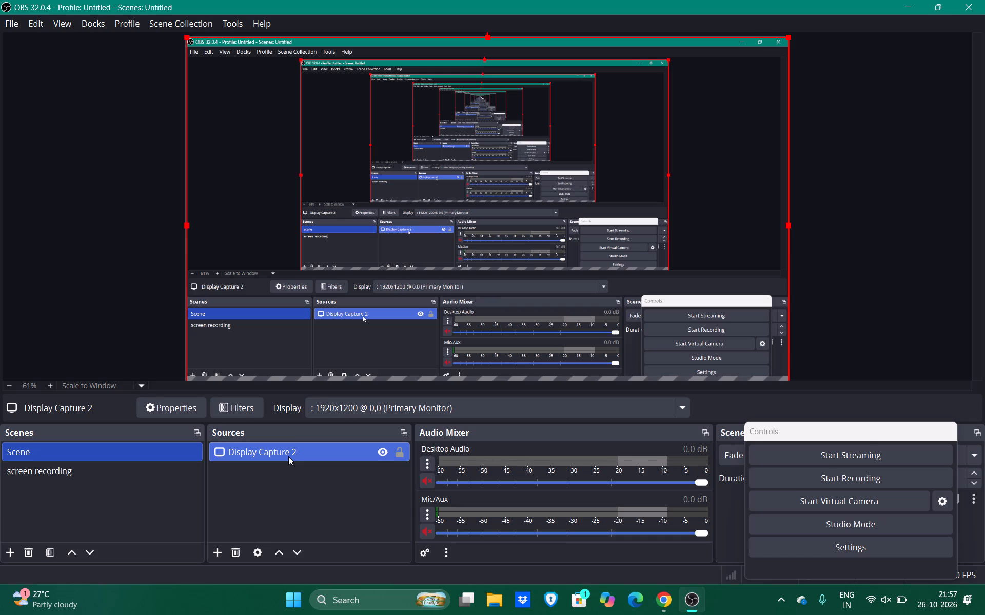
{"action": "left_click", "coordinate": [108, 465]}
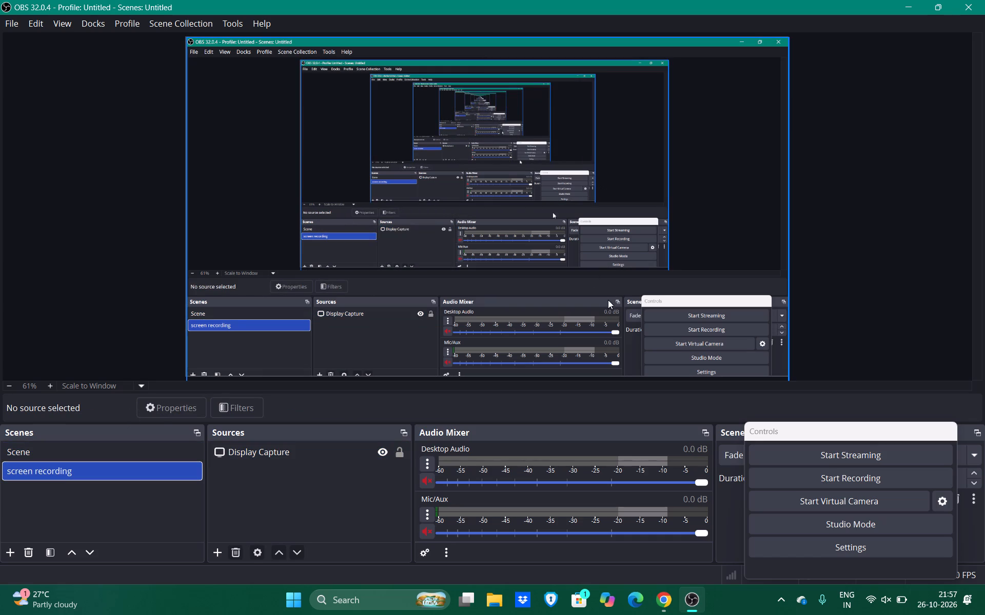
Check the AICTE SAKSHAM portal window in Google Chrome and return to OBS Studio.
{"action": "left_click", "coordinate": [660, 605]}
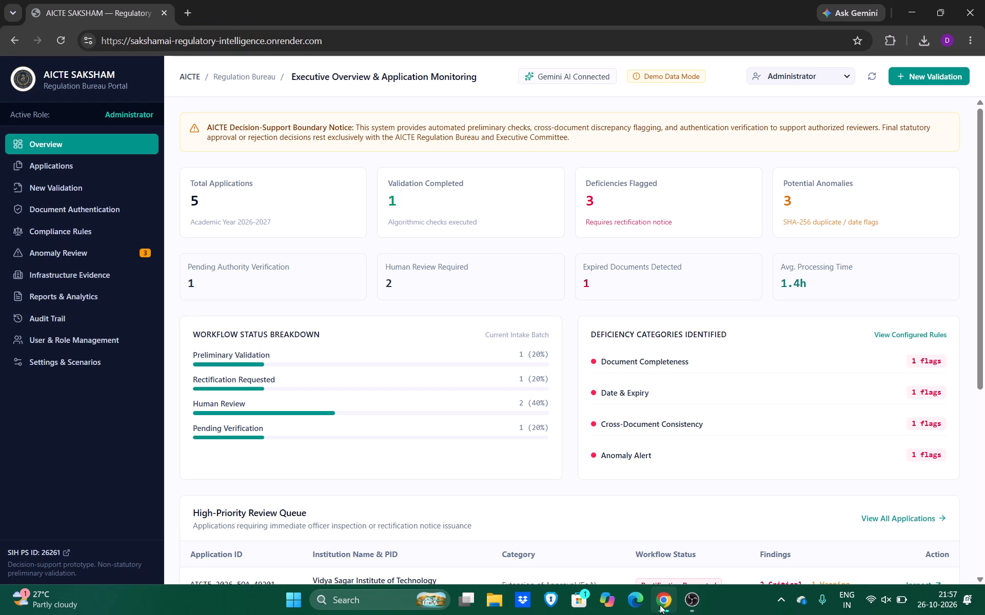
{"action": "left_click", "coordinate": [693, 602]}
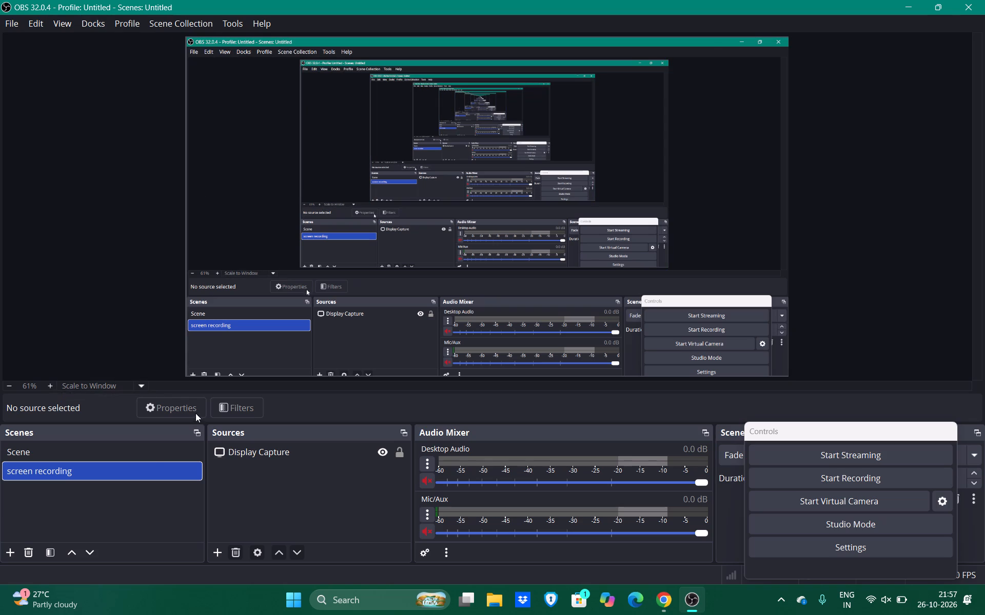
Compare Scene with the screen recording scene, and select the Display Capture source in screen recording.
{"action": "left_click", "coordinate": [115, 454]}
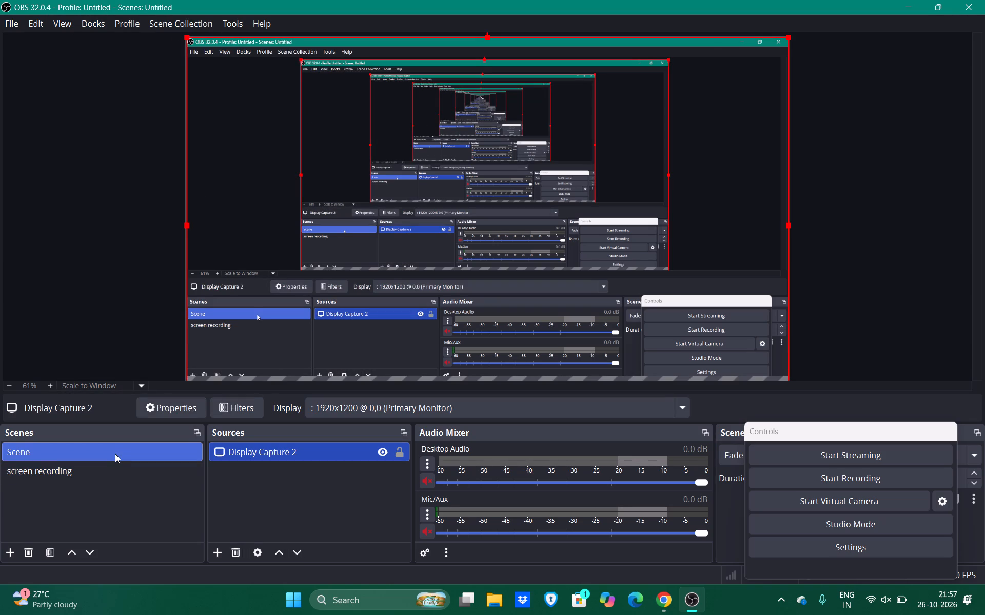
{"action": "left_click", "coordinate": [99, 471]}
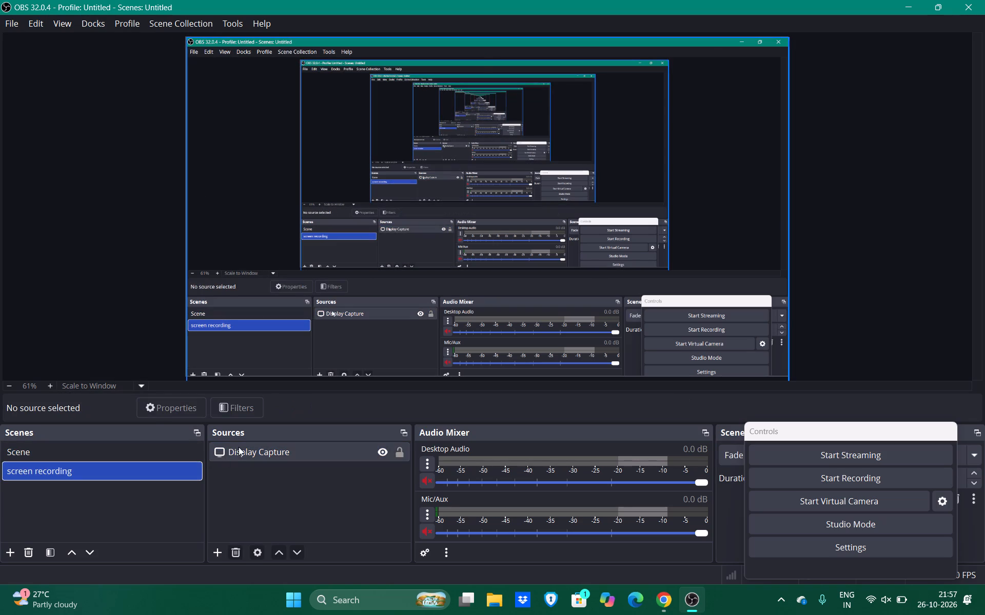
{"action": "left_click", "coordinate": [241, 446]}
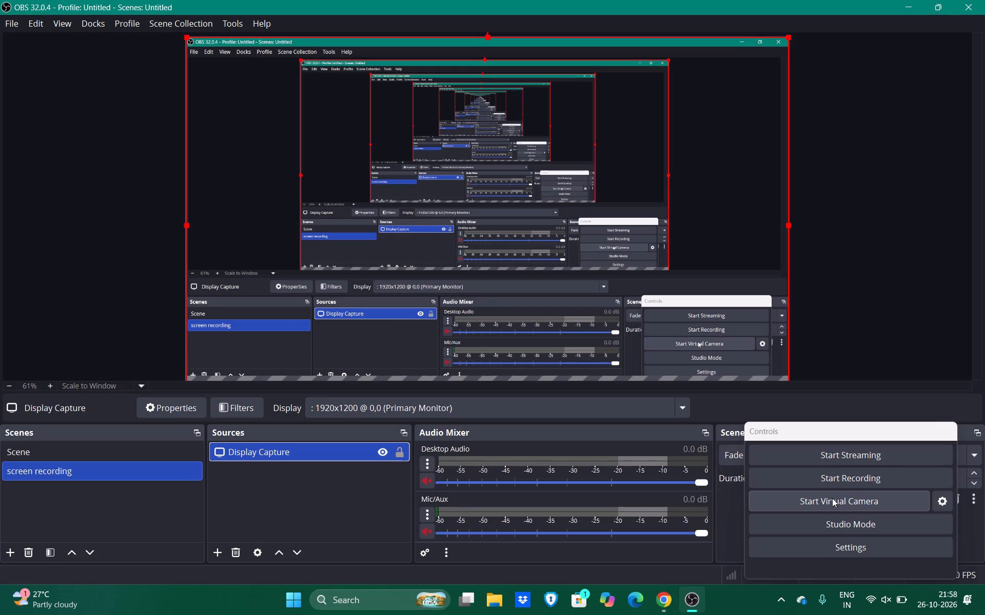
Unmute both Desktop Audio and Mic/Aux in the audio mixer.
{"action": "left_click", "coordinate": [424, 479]}
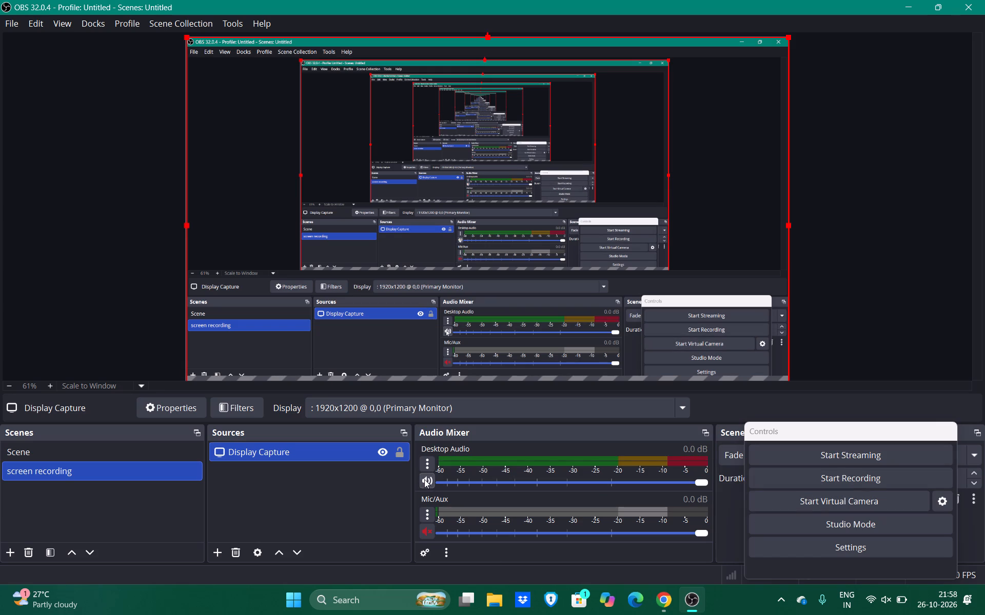
{"action": "left_click", "coordinate": [424, 530]}
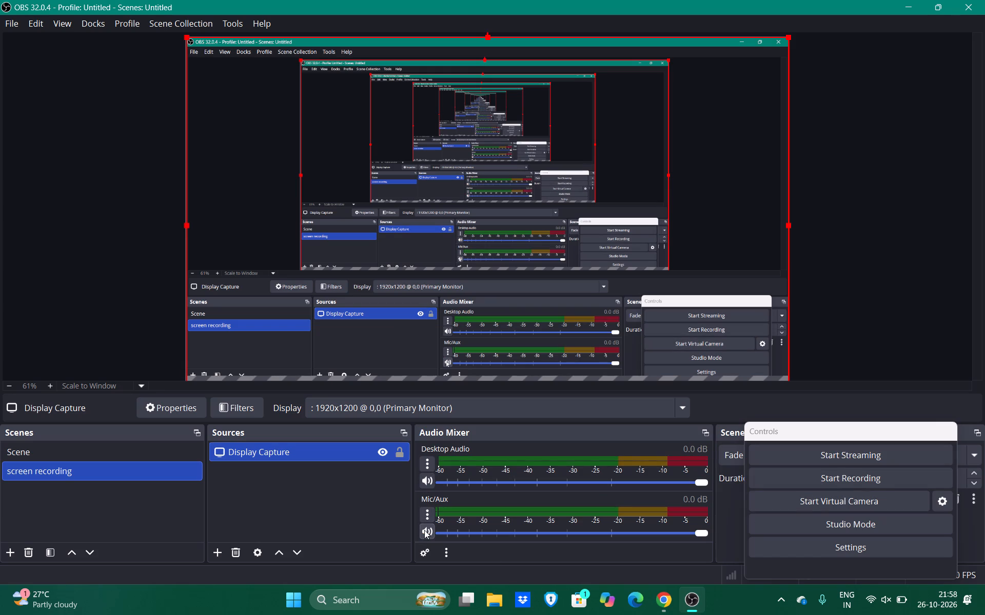
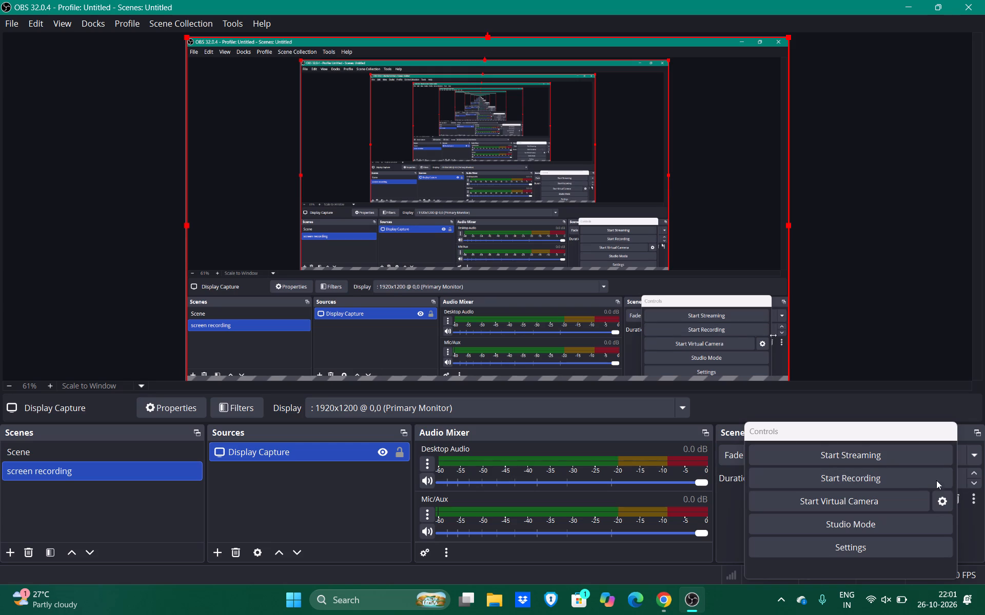
Turn on Bluetooth in Windows and check the Airdopes Alpha earbuds in the list of Bluetooth devices.
{"action": "left_click", "coordinate": [887, 608]}
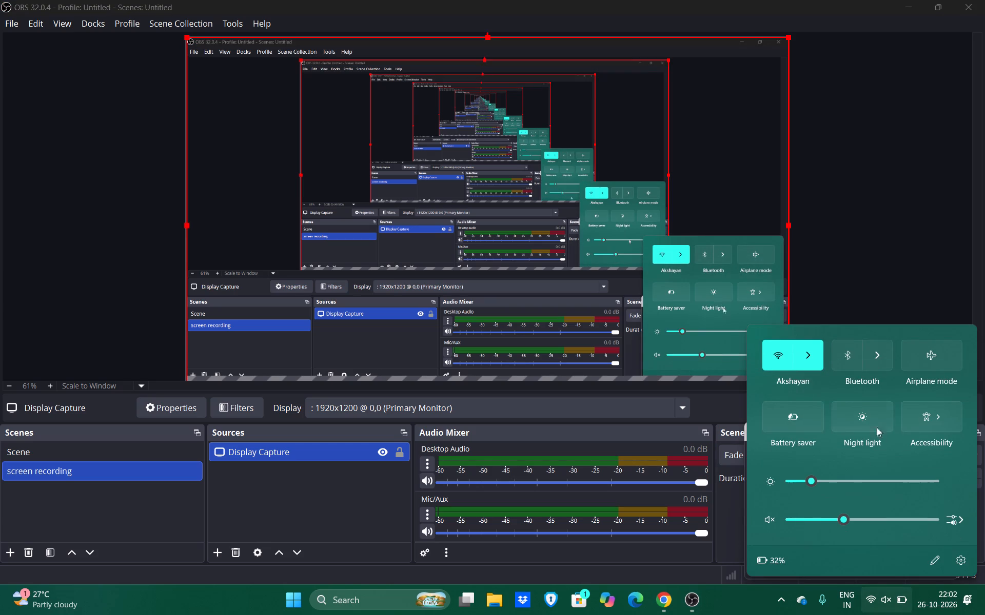
{"action": "left_click", "coordinate": [846, 356]}
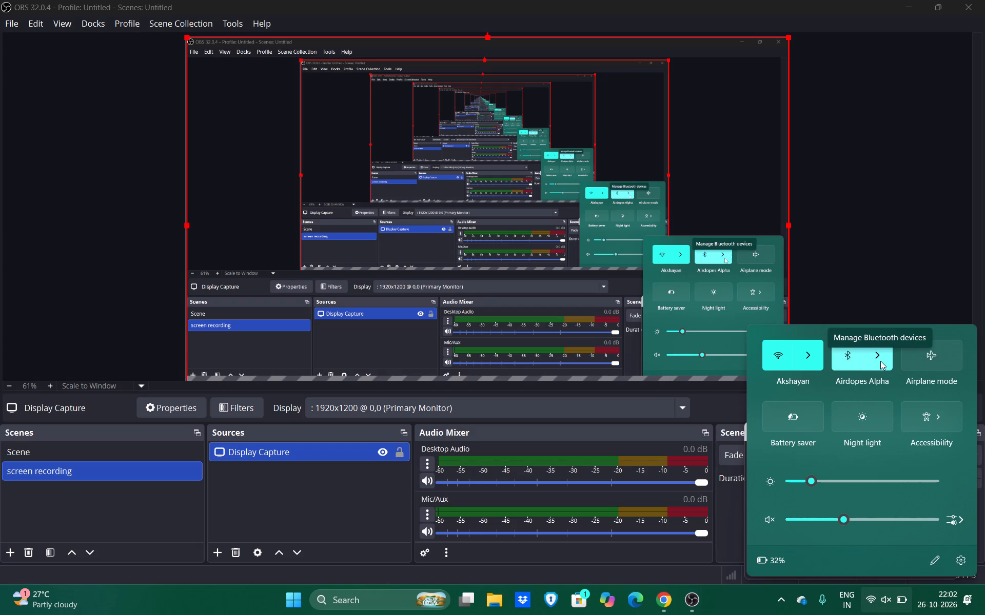
{"action": "left_click", "coordinate": [880, 361]}
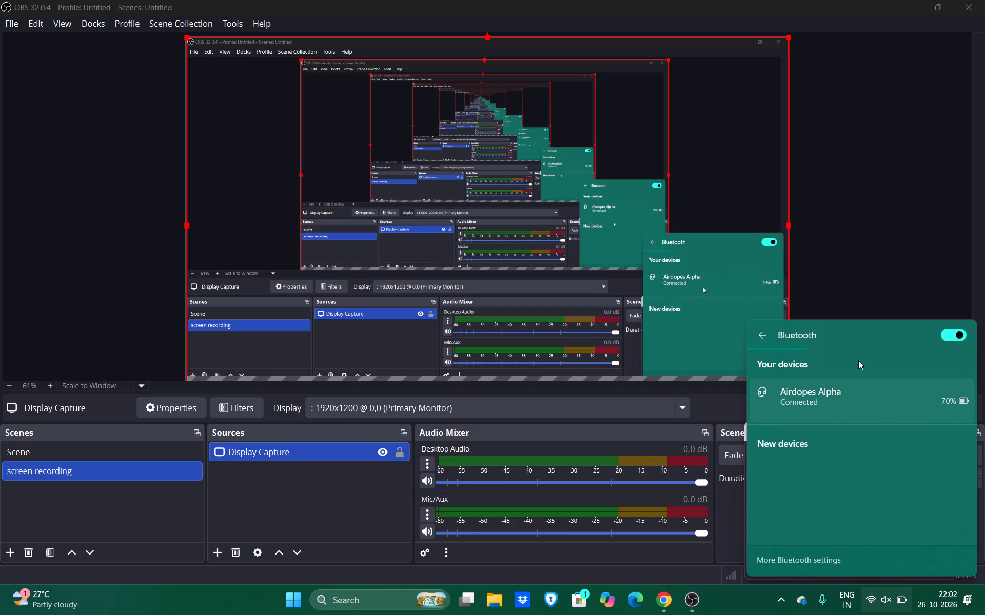
{"action": "left_click", "coordinate": [762, 330]}
{"action": "left_click", "coordinate": [876, 275]}
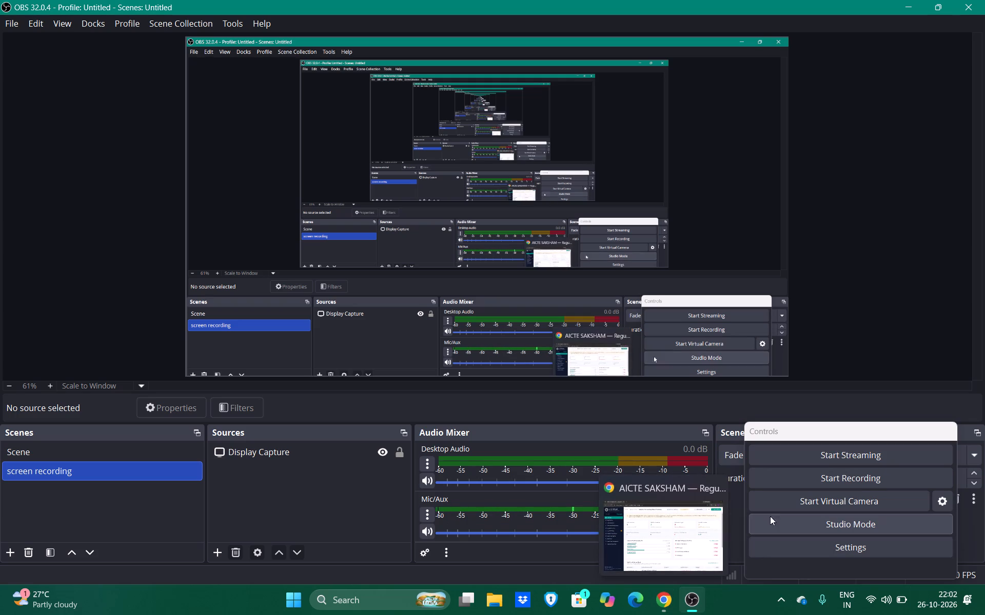
Switch to Google Chrome and view the AICTE SAKSHAM portal's Executive Overview & Application Monitoring page.
{"action": "left_click", "coordinate": [666, 599]}
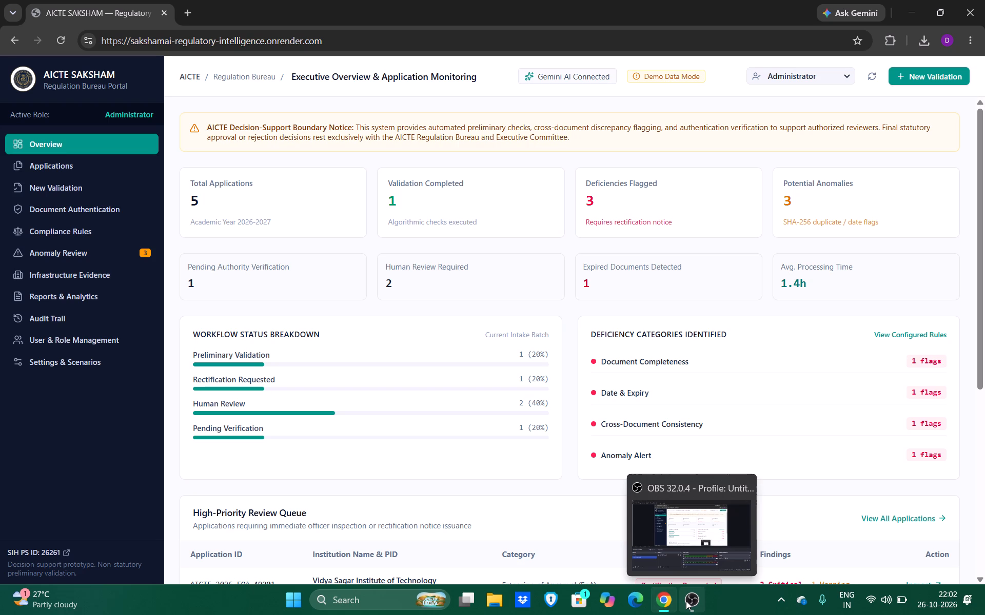
Start recording the screen recording scene in OBS Studio, and switch to the AICTE SAKSHAM portal in Google Chrome.
{"action": "key", "text": "alt+Tab"}
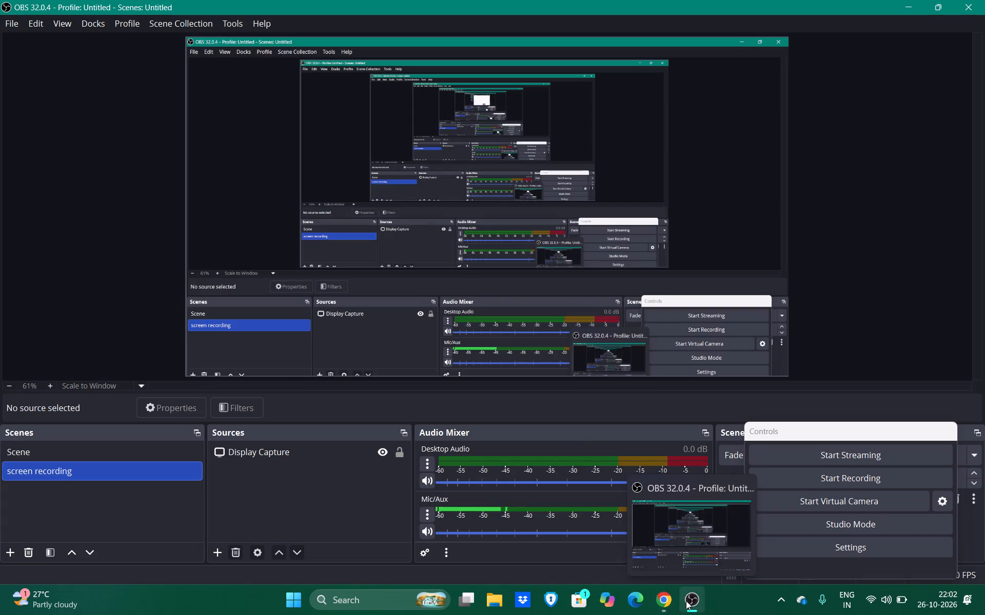
{"action": "key", "text": "alt+Tab"}
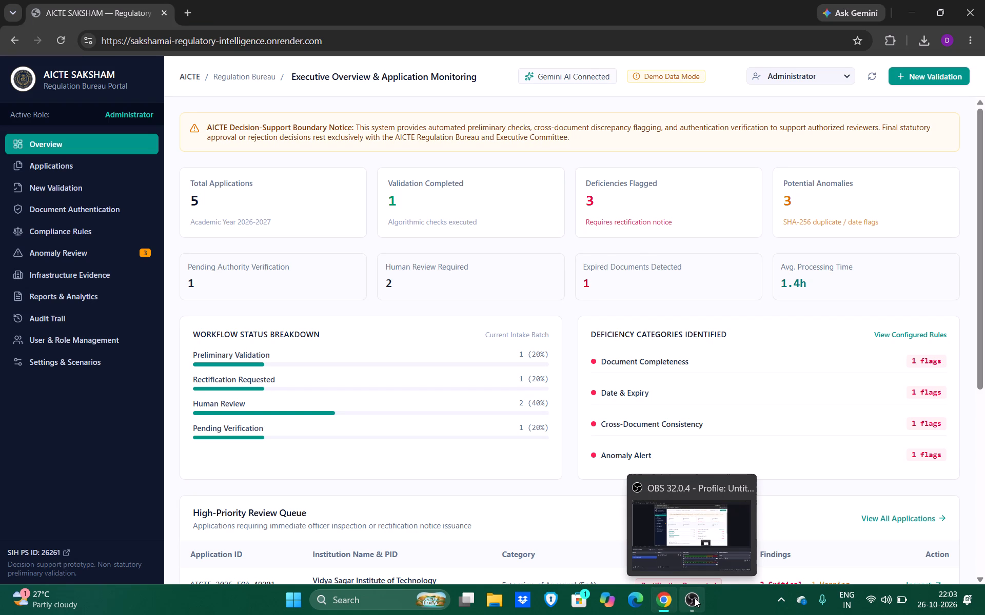
{"action": "key", "text": "alt+Tab"}
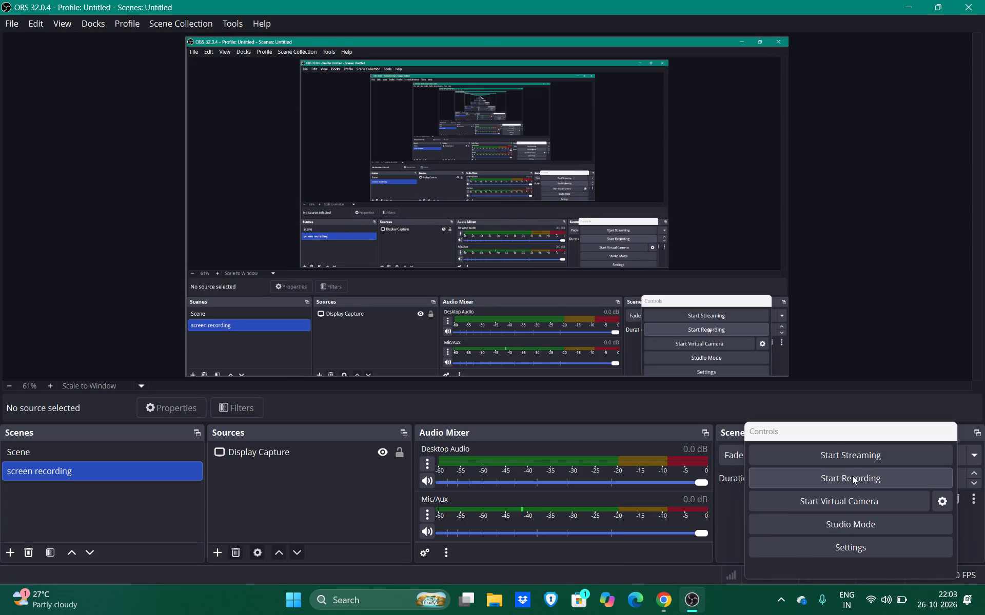
{"action": "left_click", "coordinate": [848, 478]}
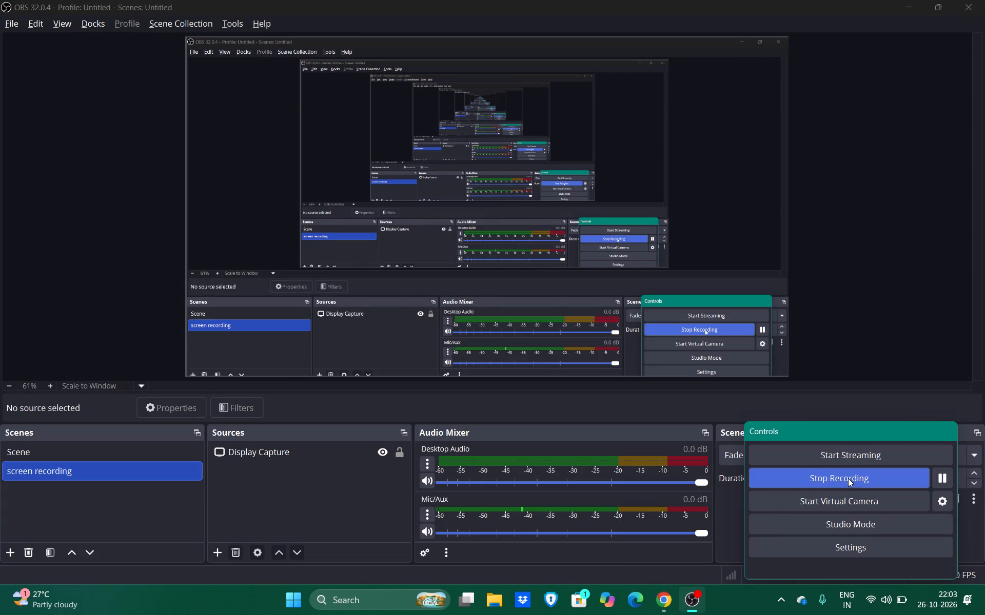
{"action": "key", "text": "alt+Tab"}
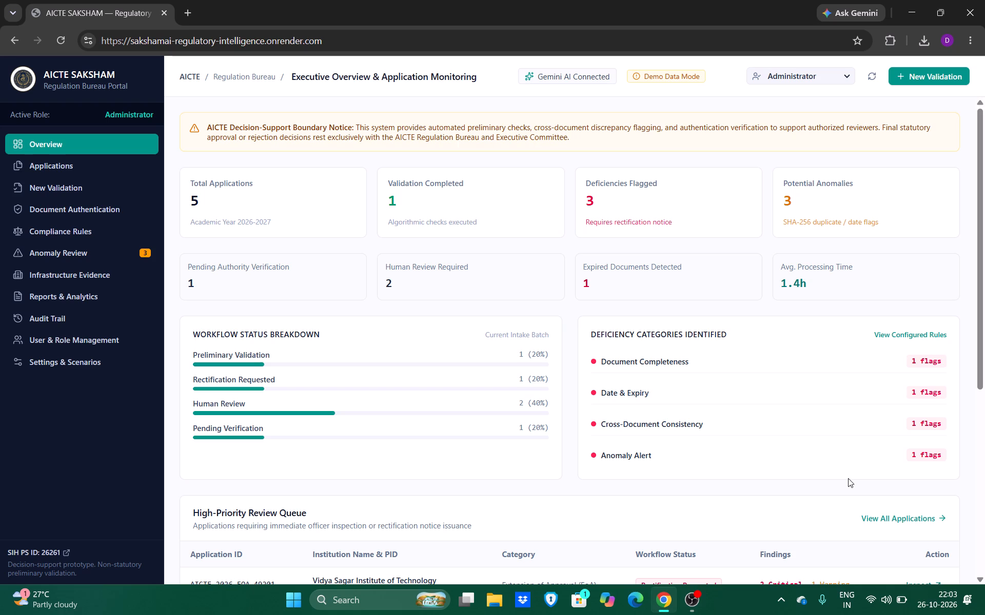
Switch from the AICTE SAKSHAM portal back to OBS Studio and stop the running recording.
{"action": "key", "text": "super+Tab"}
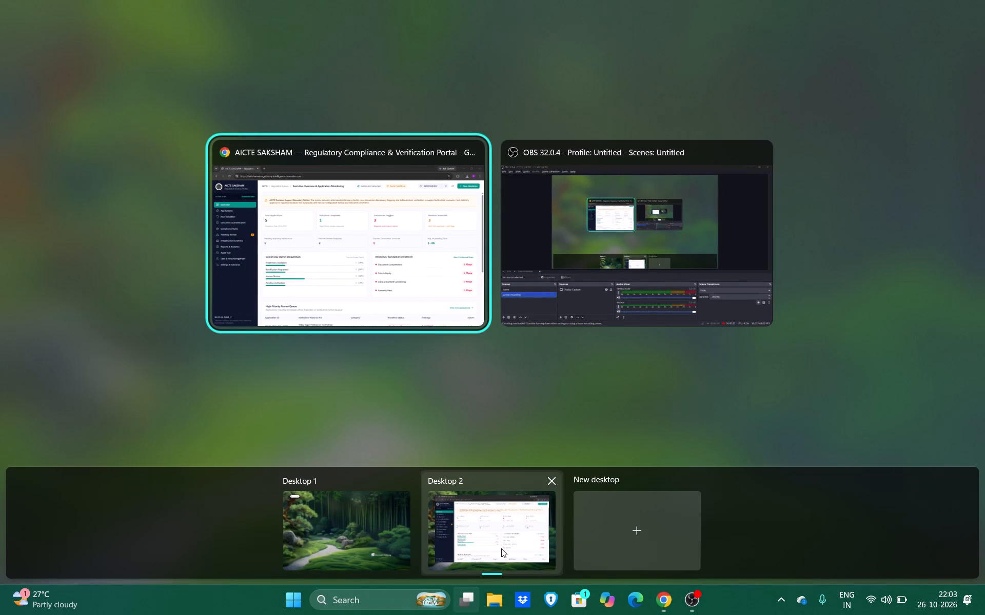
{"action": "left_click", "coordinate": [428, 268]}
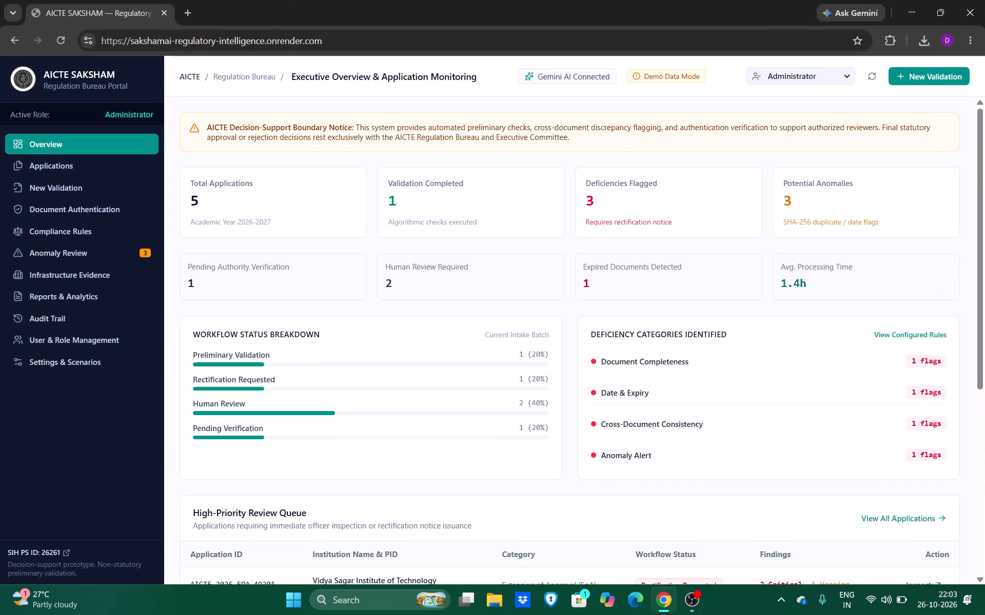
{"action": "key", "text": "alt+Tab"}
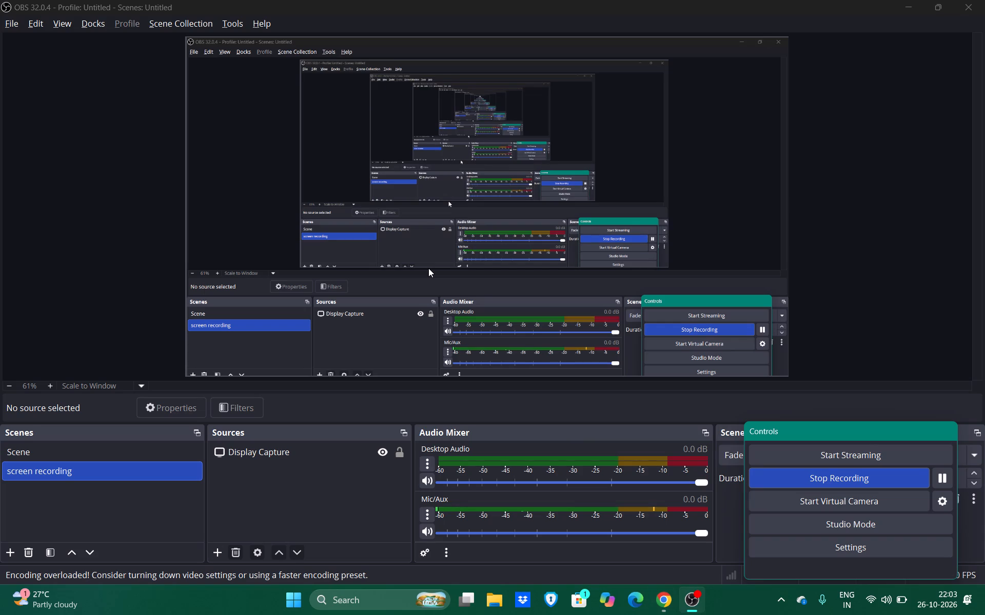
{"action": "left_click", "coordinate": [778, 477]}
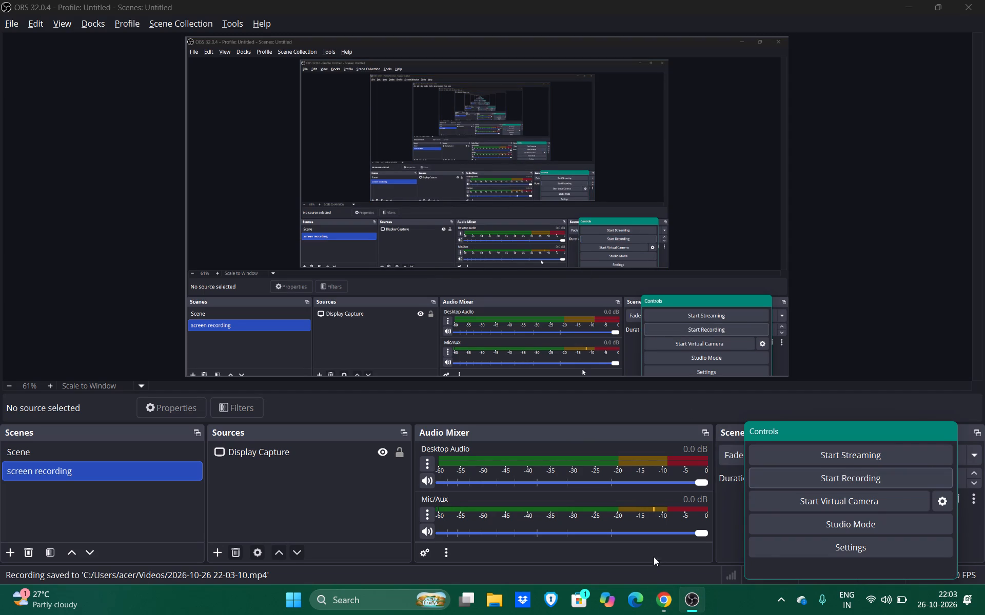
Look for the saved recording in File Explorer, checking the Downloads folder and the Videos folder.
{"action": "left_click", "coordinate": [482, 603]}
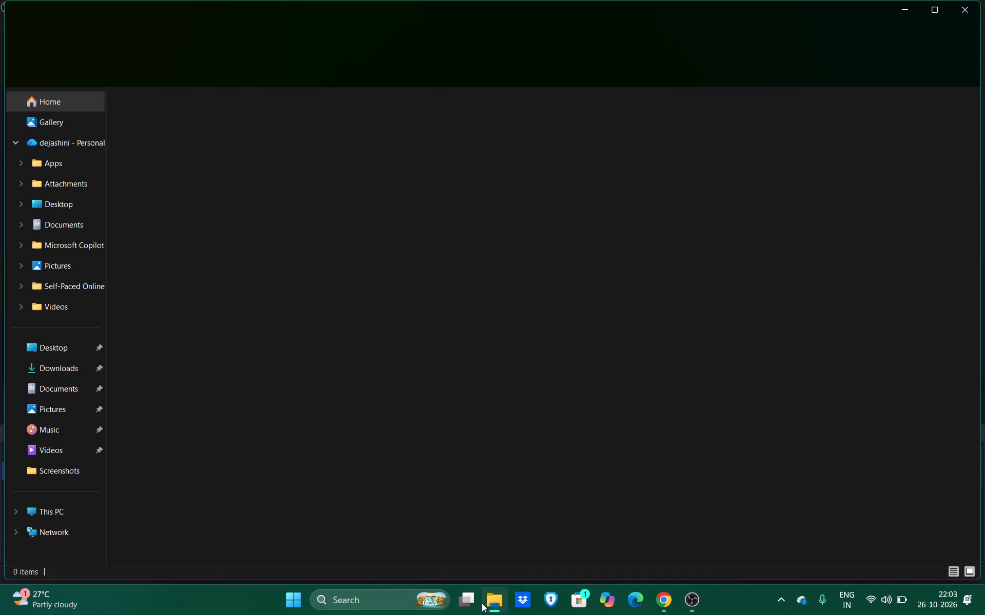
{"action": "left_click", "coordinate": [61, 368]}
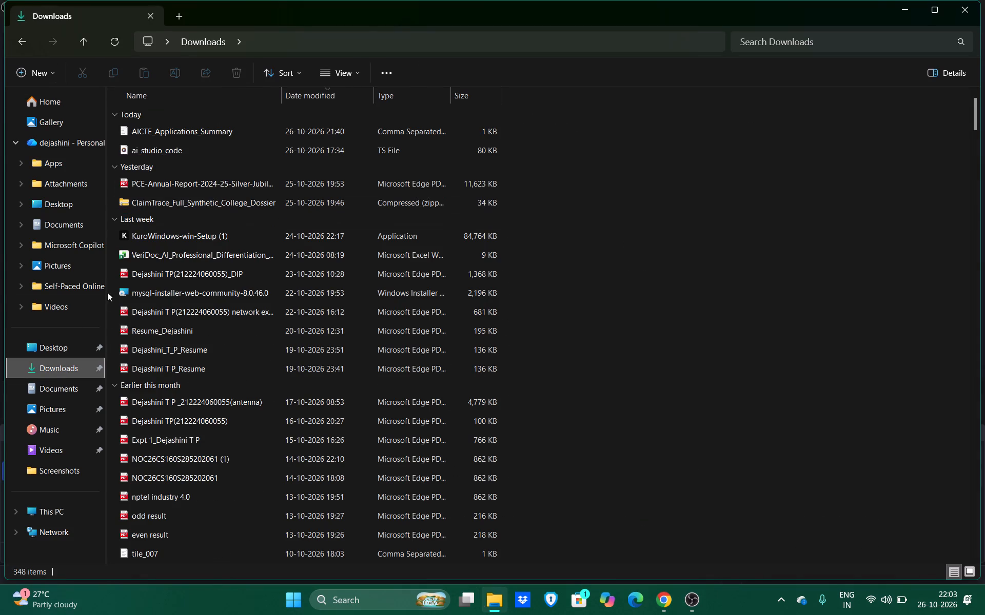
{"action": "left_click", "coordinate": [75, 452]}
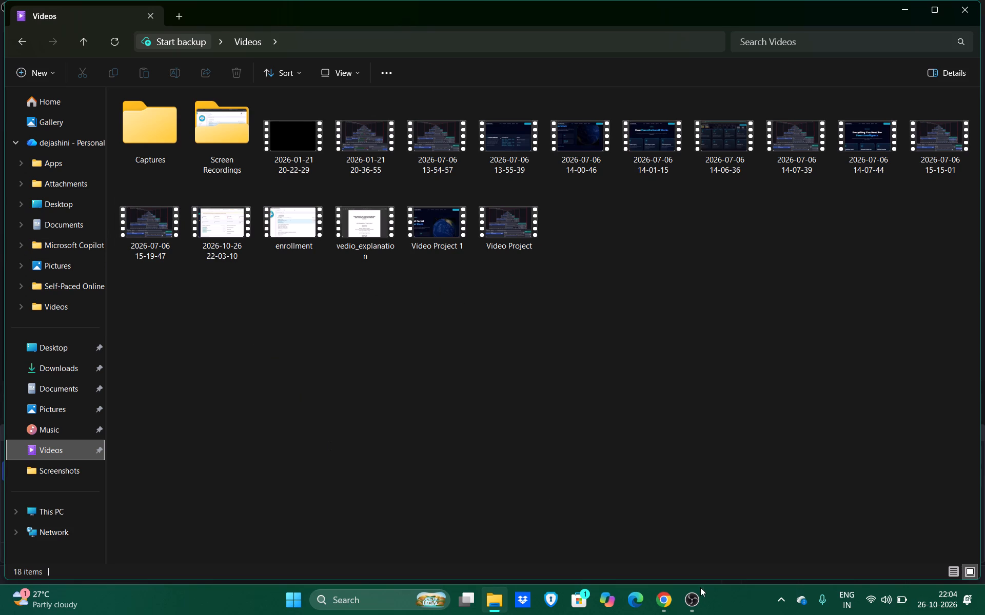
Return to OBS Studio and make another short test recording of the screen recording scene.
{"action": "left_click", "coordinate": [694, 532]}
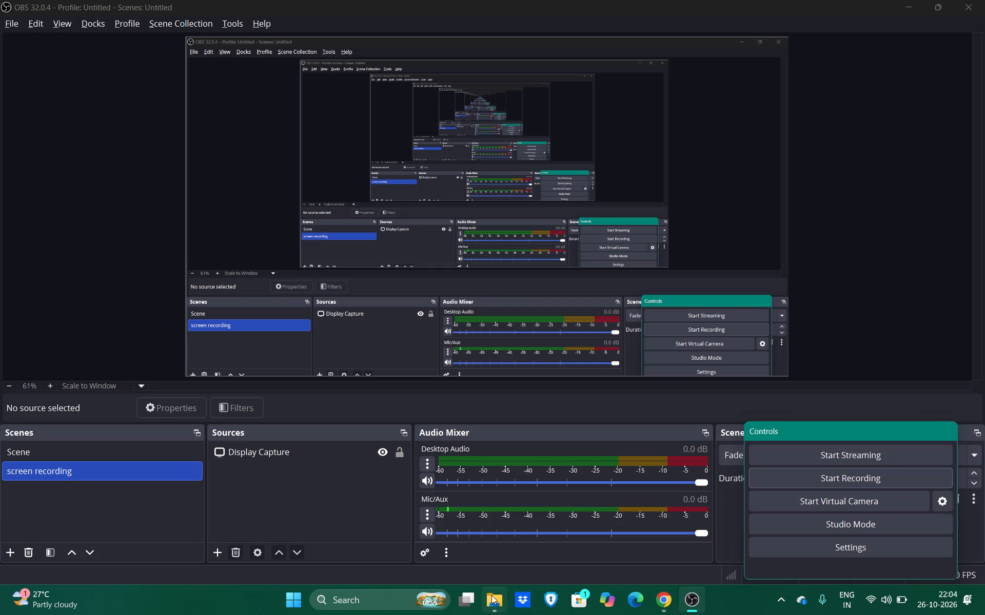
{"action": "left_click", "coordinate": [833, 482]}
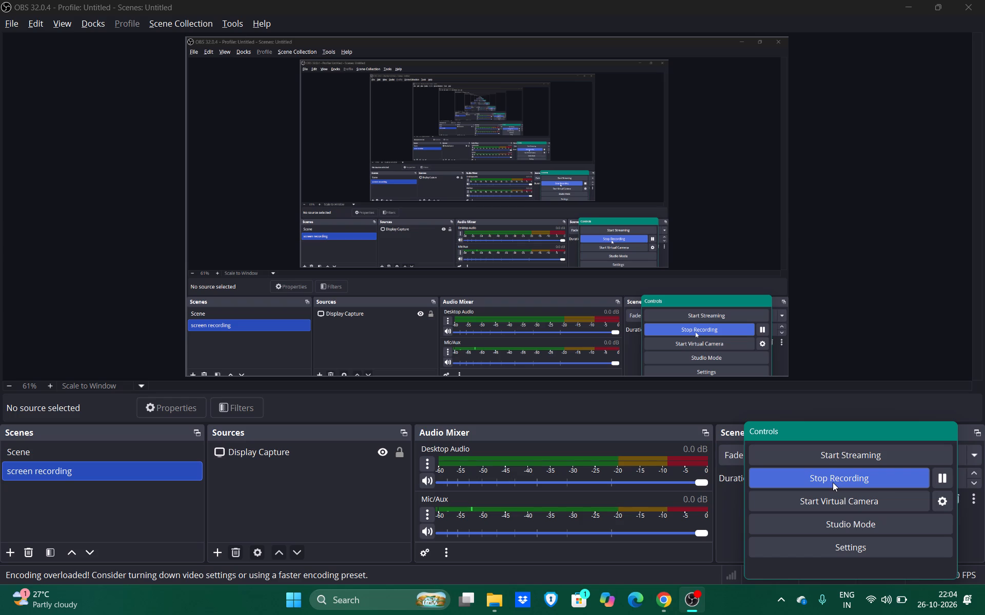
{"action": "left_click", "coordinate": [833, 482]}
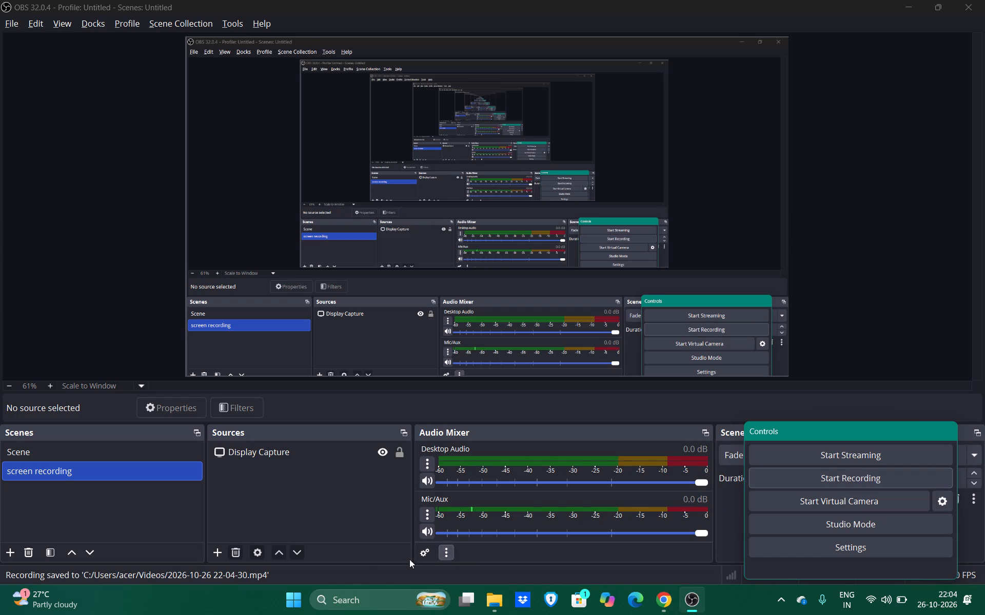
Check the new recording's save path, and look for it in File Explorer's Videos folder and its Screen Recordings subfolder.
{"action": "left_click", "coordinate": [201, 577]}
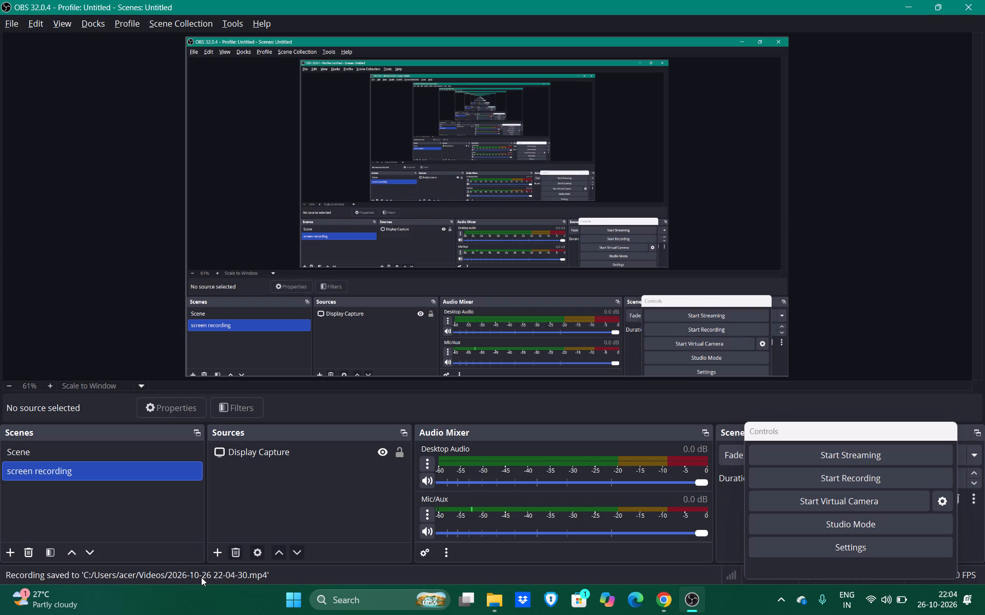
{"action": "double_click", "coordinate": [201, 577]}
{"action": "left_click_drag", "start_coordinate": [201, 577], "coordinate": [274, 568]}
{"action": "left_click_drag", "start_coordinate": [274, 568], "coordinate": [79, 570]}
{"action": "left_click_drag", "start_coordinate": [79, 570], "coordinate": [151, 571]}
{"action": "left_click_drag", "start_coordinate": [151, 571], "coordinate": [464, 600]}
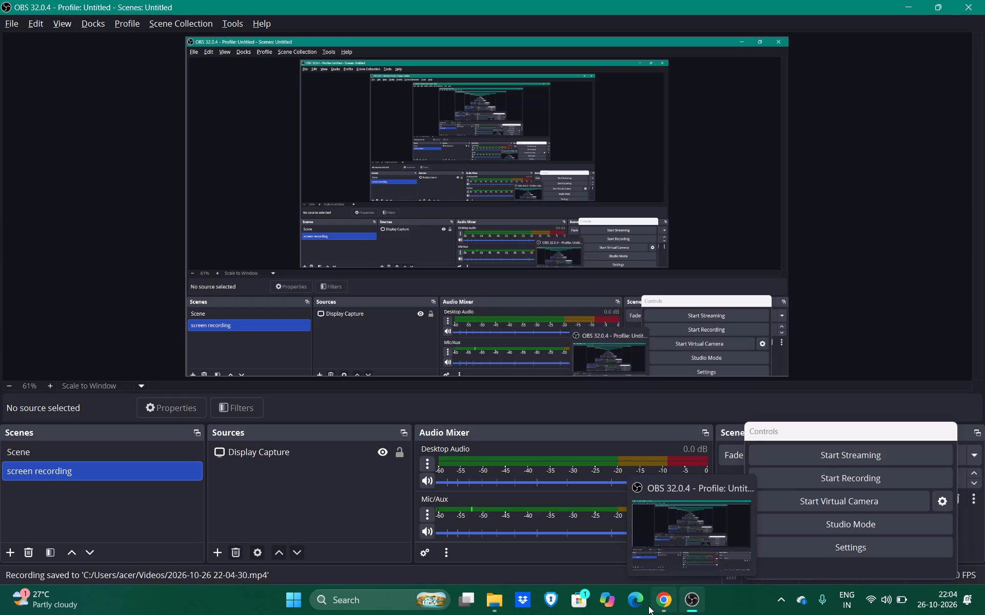
{"action": "left_click", "coordinate": [490, 596]}
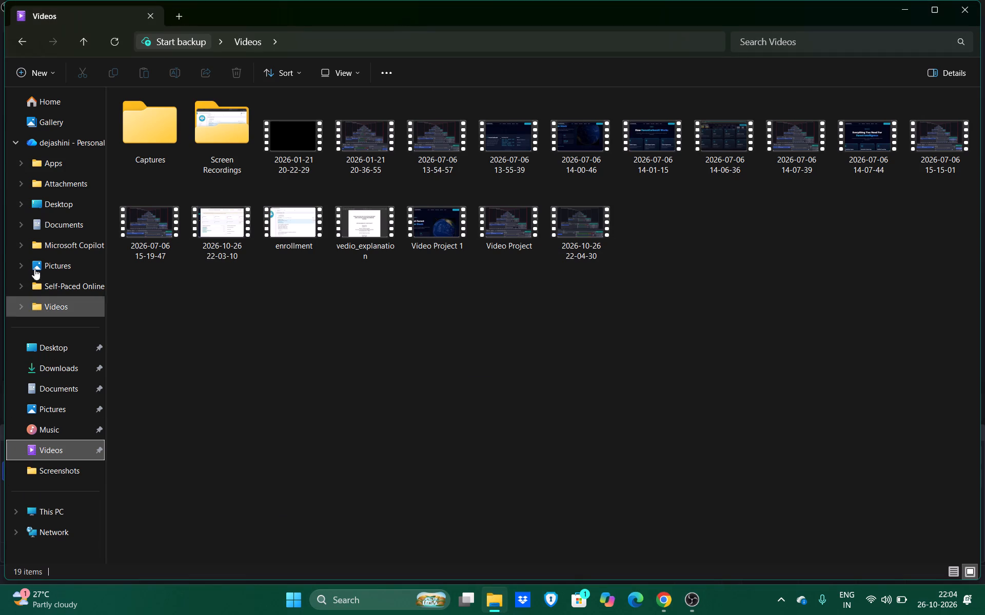
{"action": "left_click", "coordinate": [50, 452]}
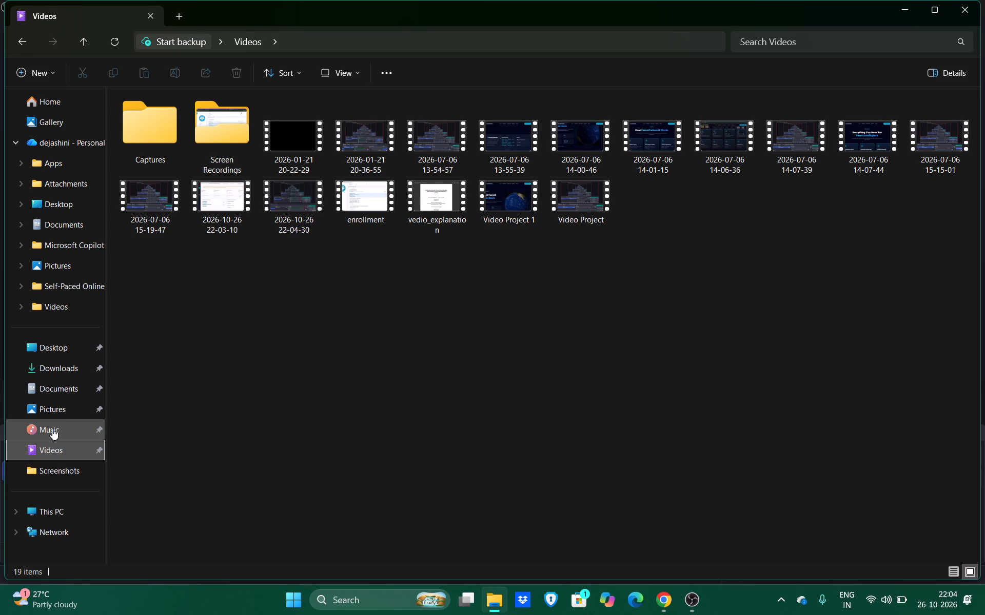
{"action": "double_click", "coordinate": [220, 149]}
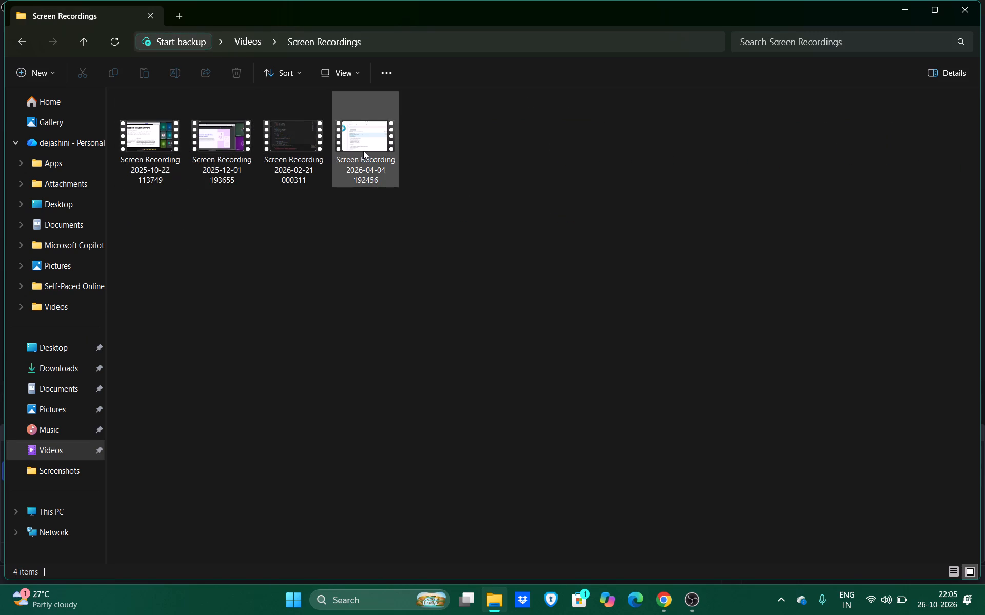
Browse from This PC to C:\Users\acer\Videos, and check that folder and its Captures subfolder for the recording.
{"action": "left_click", "coordinate": [56, 506]}
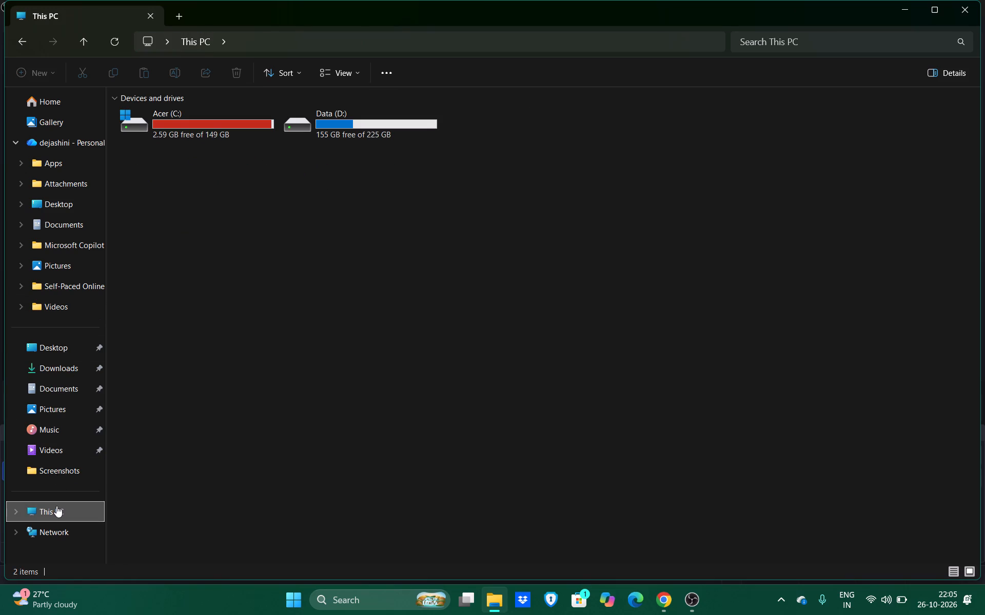
{"action": "double_click", "coordinate": [195, 120]}
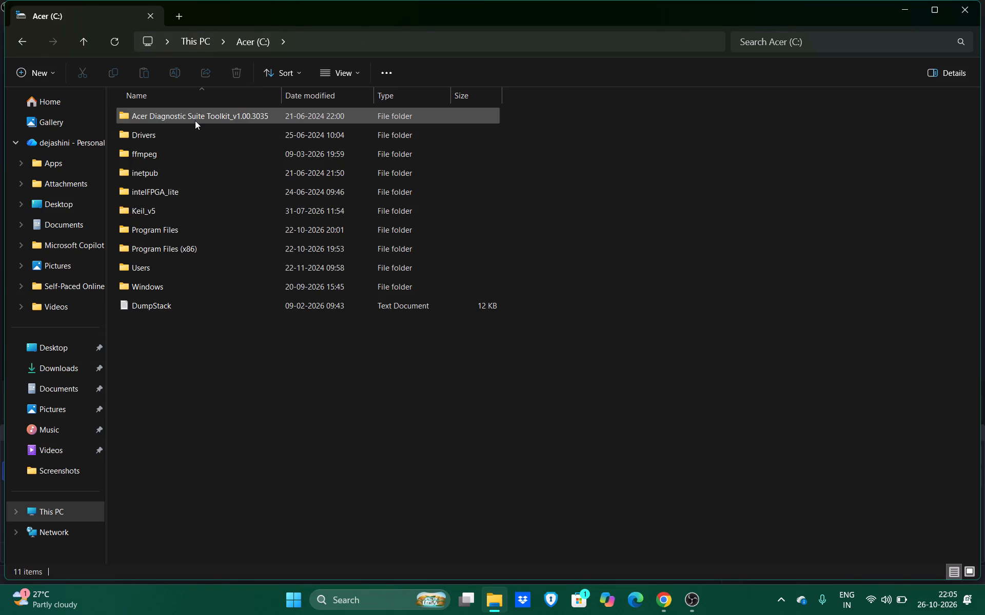
{"action": "double_click", "coordinate": [170, 262]}
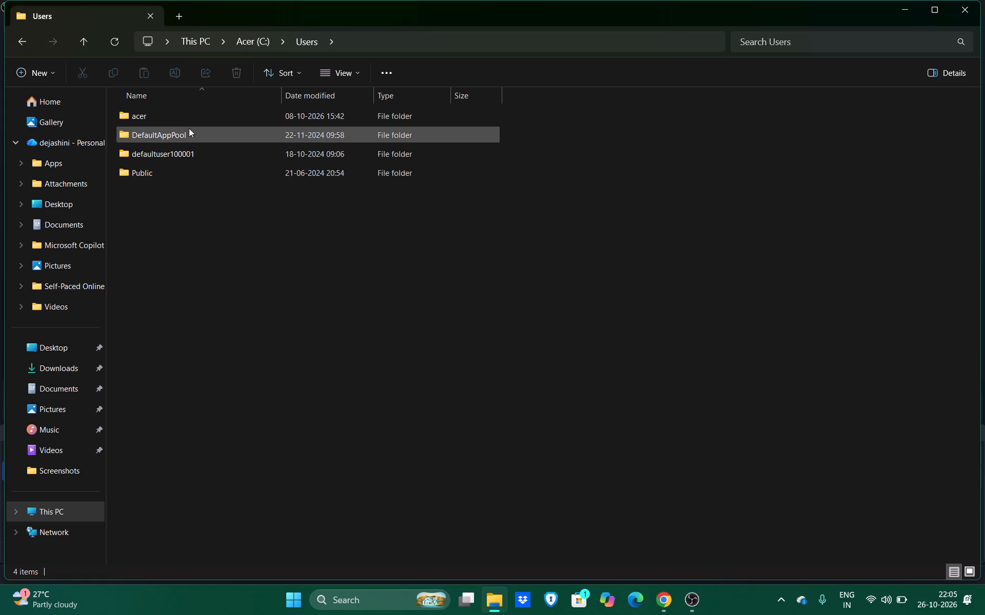
{"action": "double_click", "coordinate": [185, 122]}
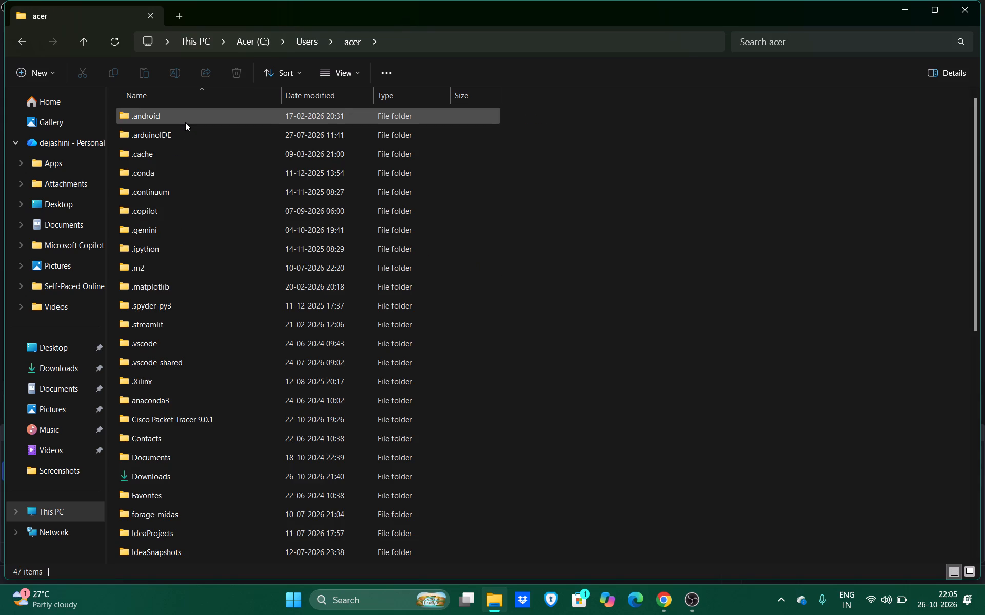
{"action": "scroll", "coordinate": [207, 395], "scroll_direction": "down", "scroll_amount": 2}
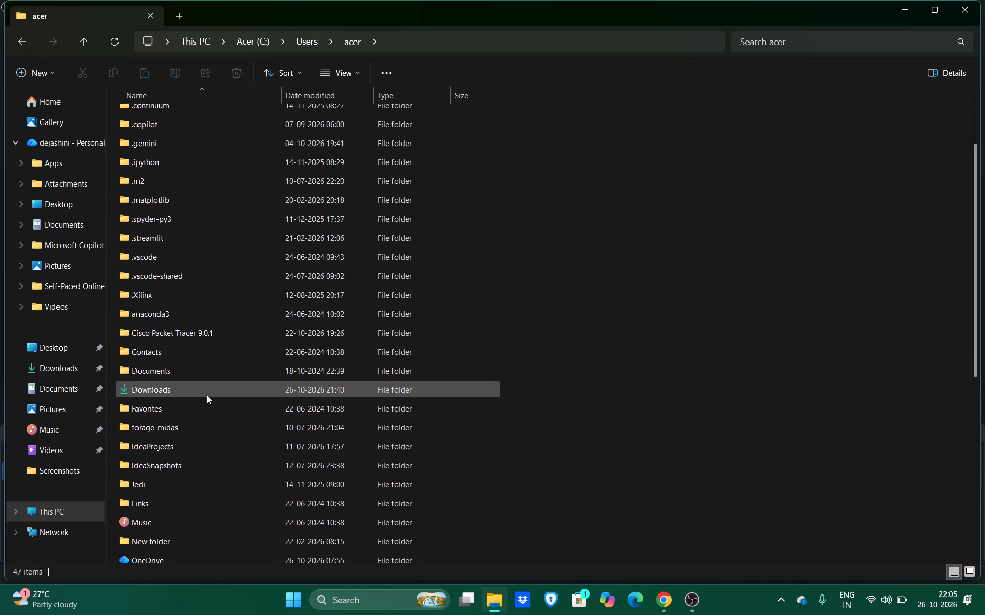
{"action": "scroll", "coordinate": [207, 395], "scroll_direction": "down", "scroll_amount": 4}
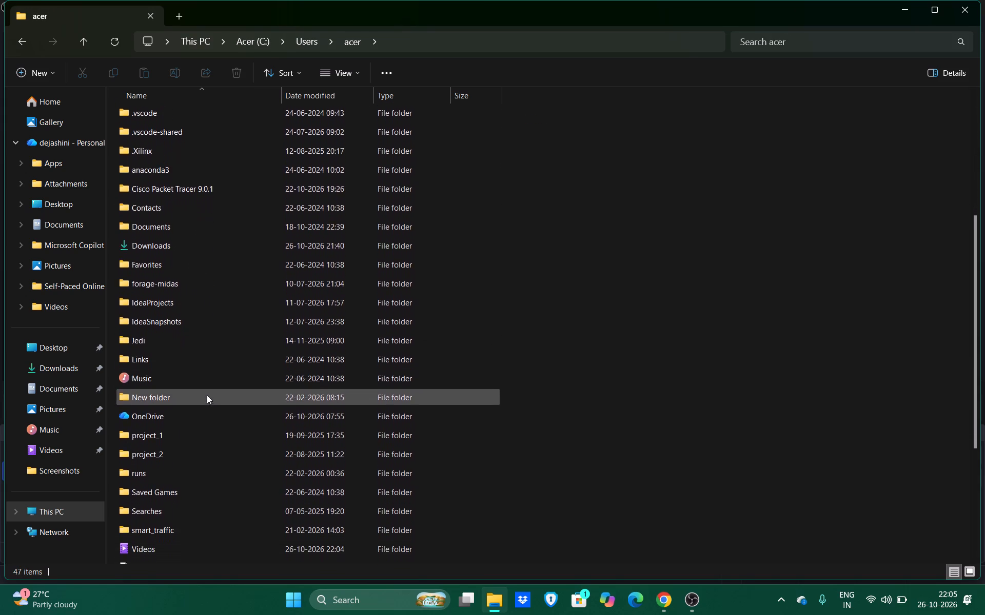
{"action": "scroll", "coordinate": [207, 395], "scroll_direction": "down", "scroll_amount": 2}
{"action": "double_click", "coordinate": [195, 454]}
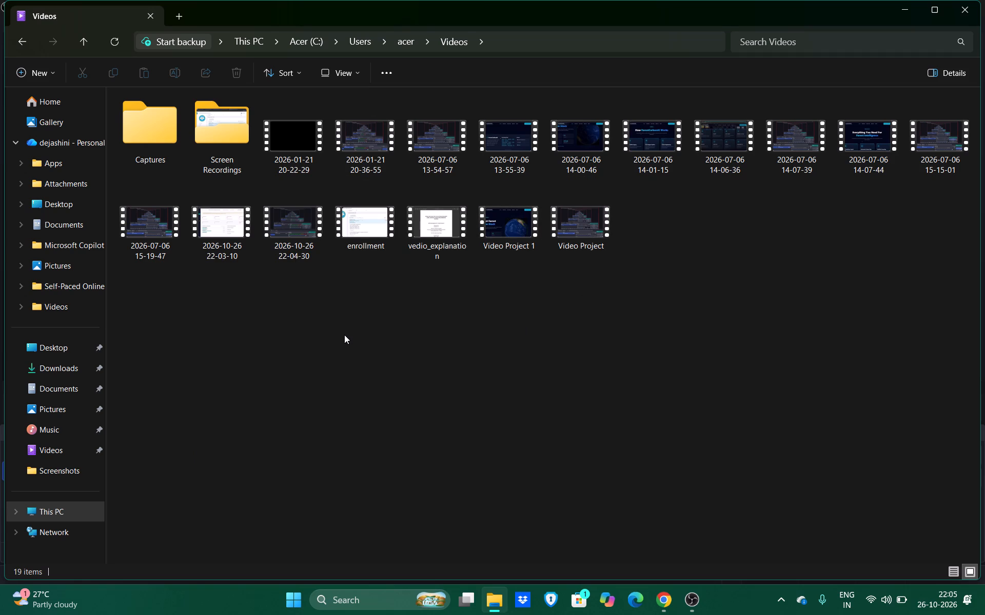
{"action": "double_click", "coordinate": [137, 148]}
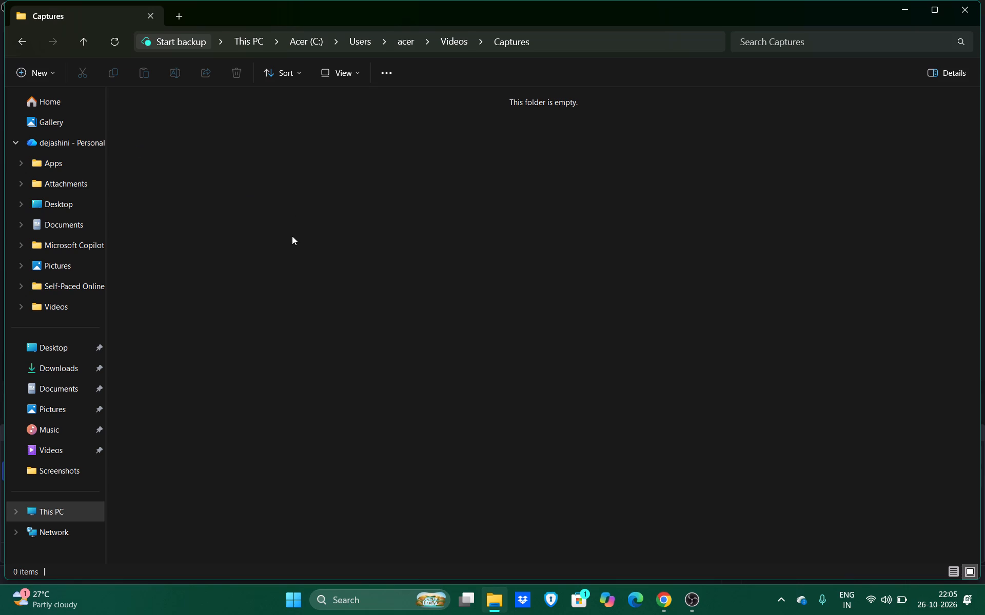
{"action": "scroll", "coordinate": [292, 236], "scroll_direction": "right", "scroll_amount": 9}
{"action": "left_click", "coordinate": [18, 40]}
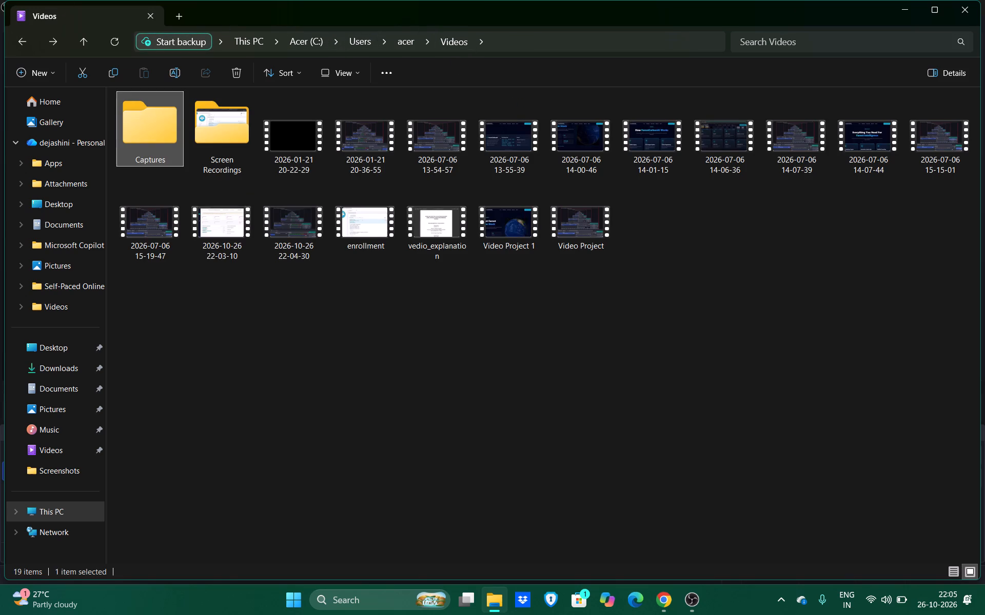
{"action": "left_click", "coordinate": [455, 40]}
Look through the contents of the acer user folder for the recording.
{"action": "left_click", "coordinate": [404, 38]}
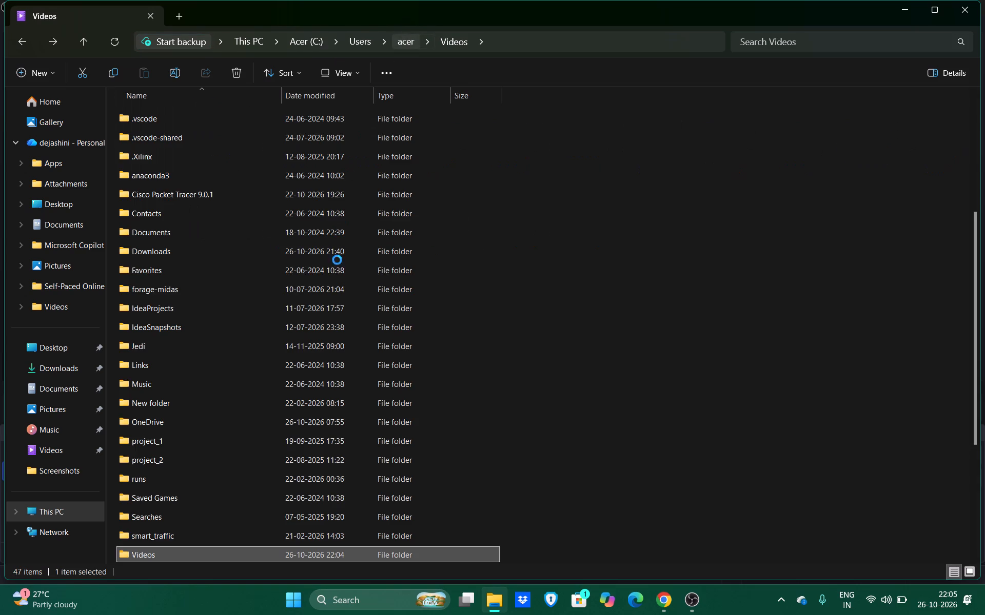
{"action": "scroll", "coordinate": [339, 271], "scroll_direction": "down", "scroll_amount": 11}
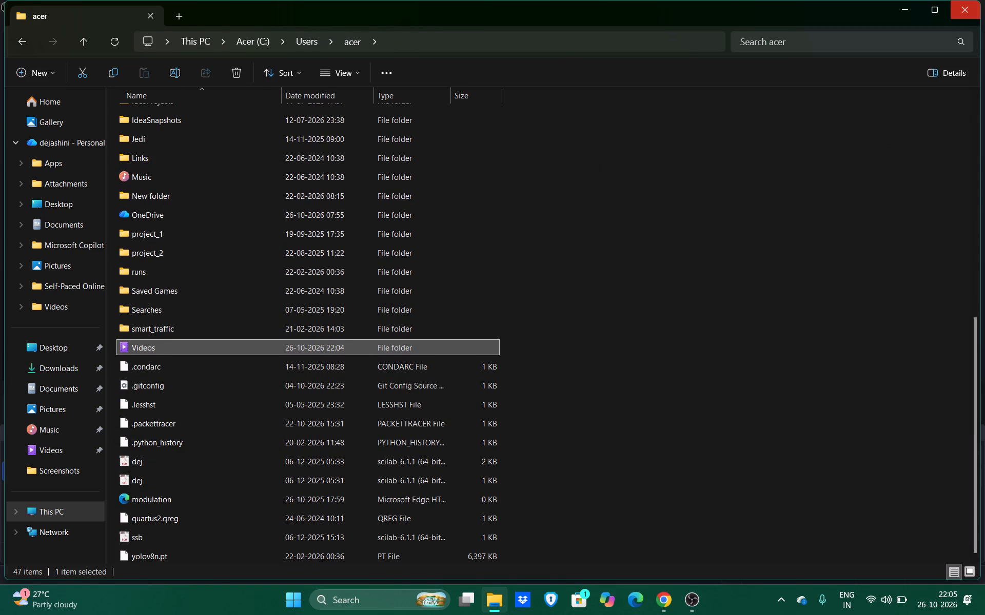
{"action": "left_click", "coordinate": [870, 44]}
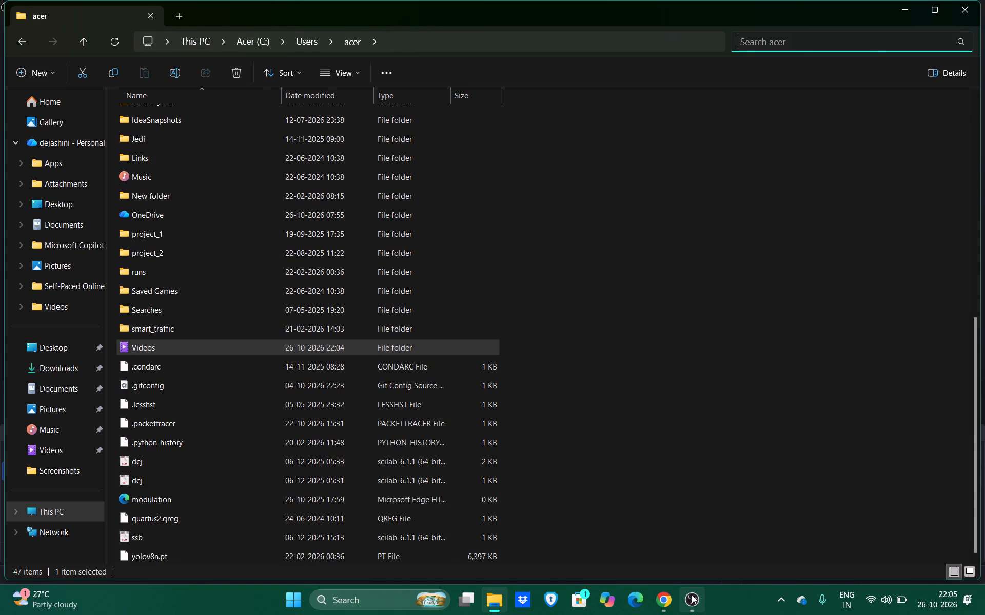
Switch to OBS Studio and make a test recording of the screen recording scene, stopping it after a few seconds.
{"action": "left_click", "coordinate": [688, 542]}
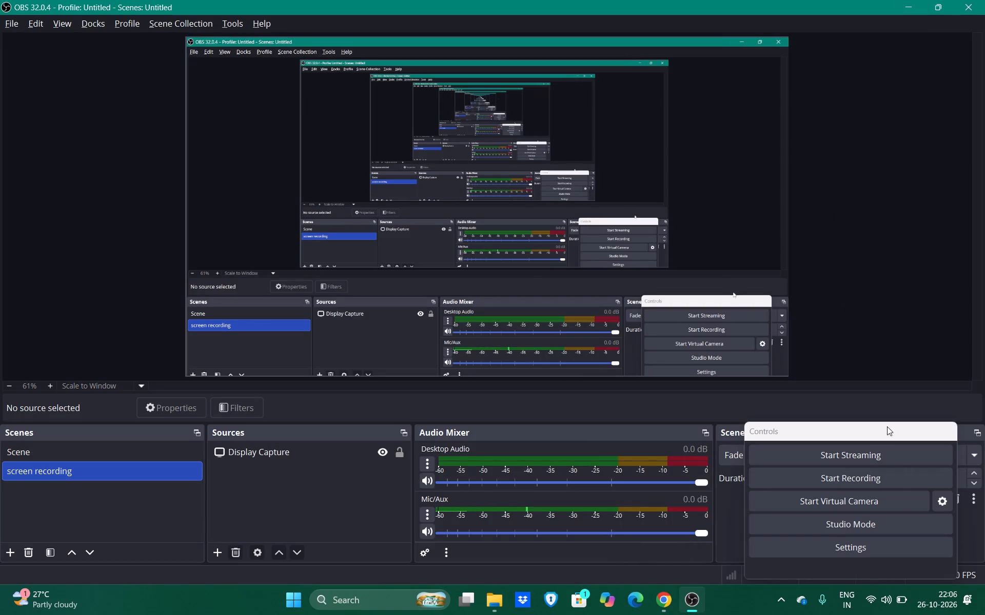
{"action": "left_click", "coordinate": [834, 483]}
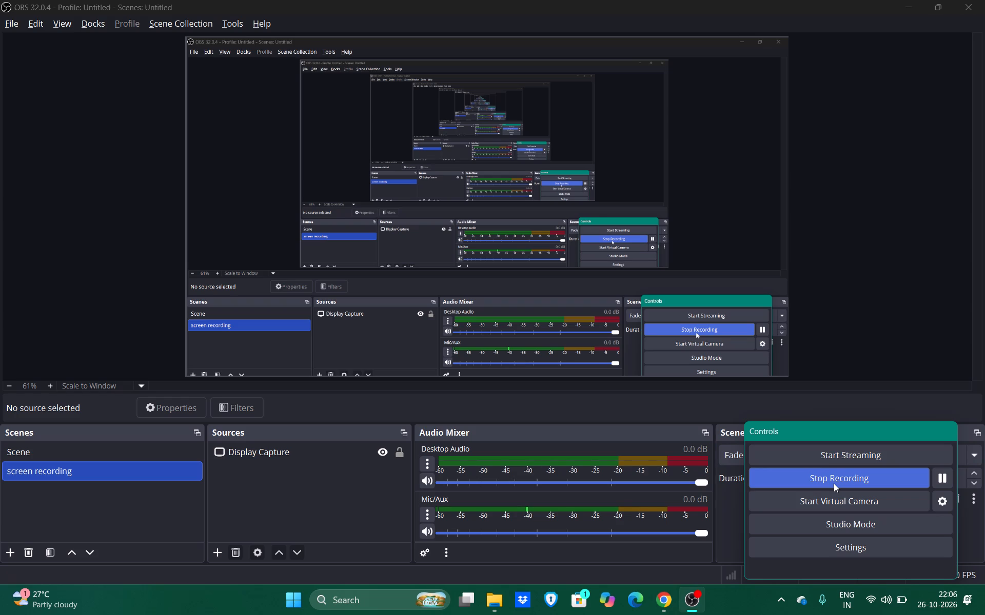
{"action": "left_click", "coordinate": [834, 483]}
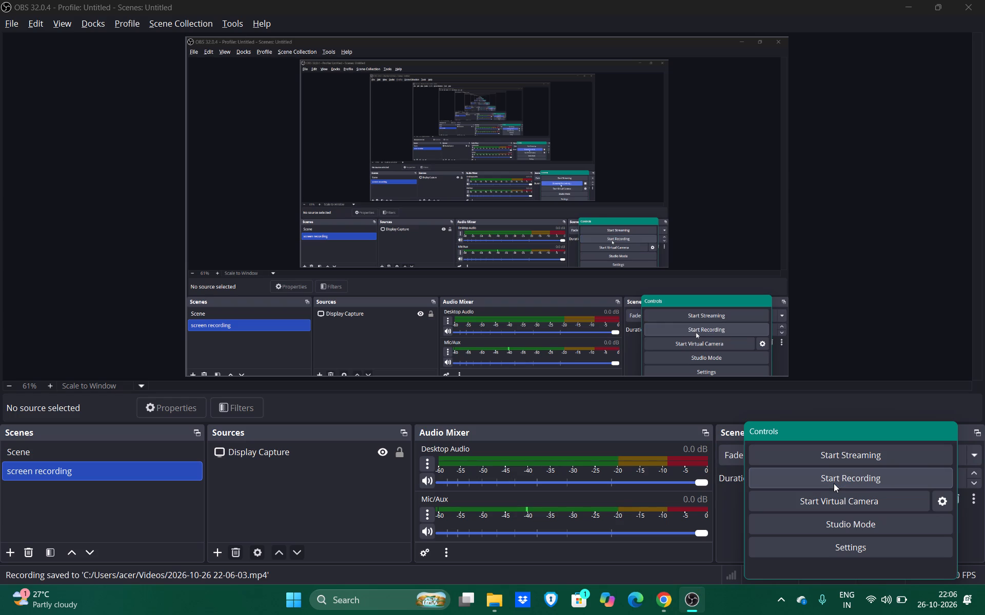
Capture a screenshot of the OBS Studio window, including the status bar with the recording's save path.
{"action": "key", "text": "Print"}
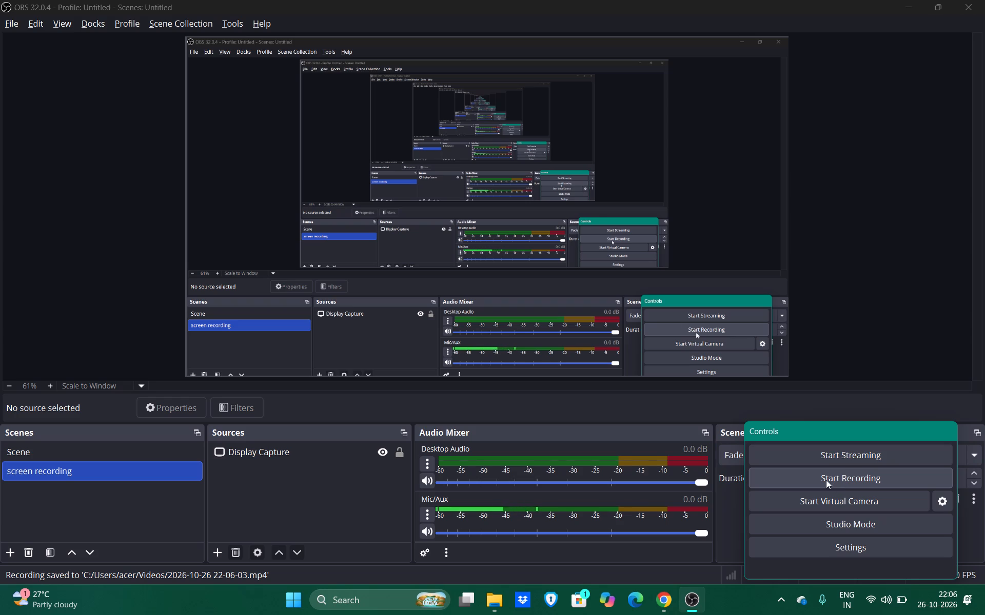
{"action": "left_click_drag", "start_coordinate": [0, 5], "coordinate": [855, 606]}
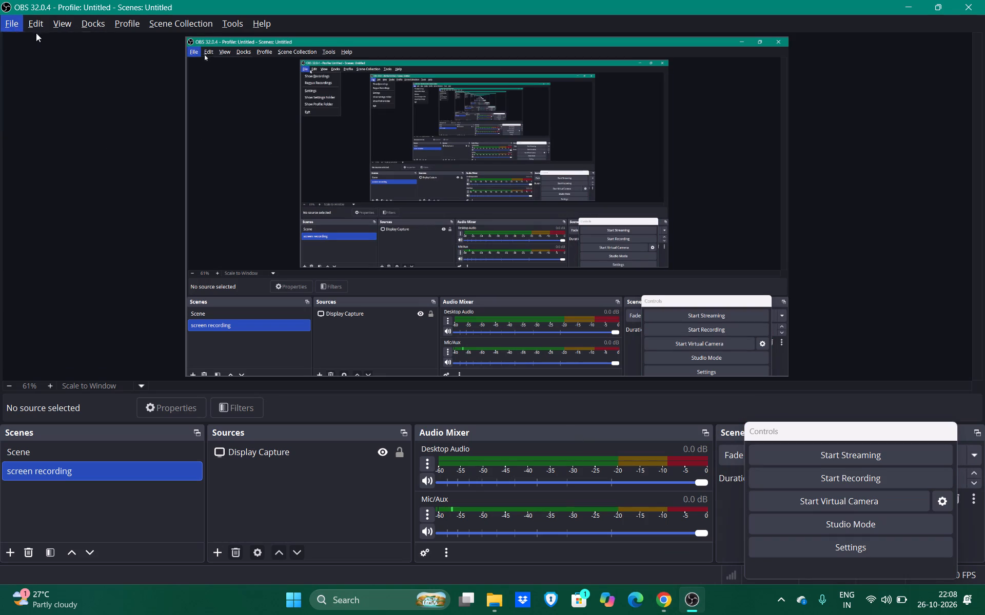
{"action": "left_click", "coordinate": [19, 40]}
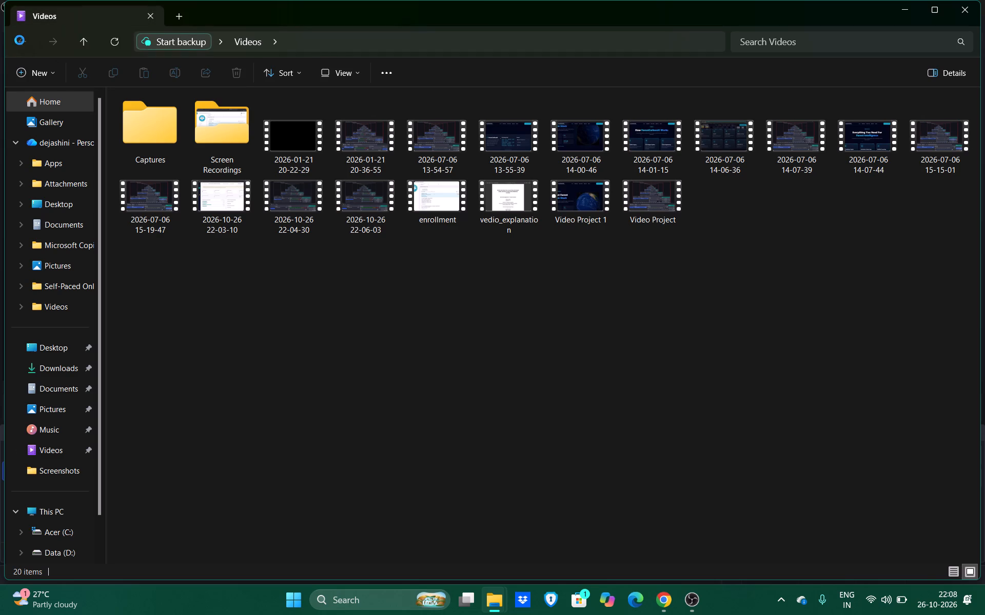
{"action": "left_click", "coordinate": [783, 43]}
{"action": "key", "text": "ctrl+v"}
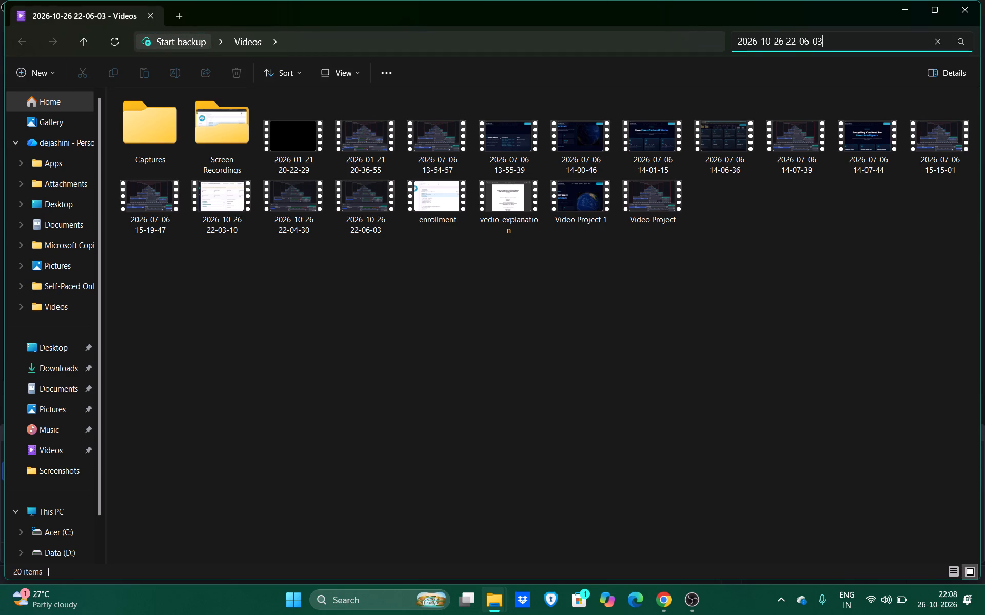
{"action": "key", "text": "Return"}
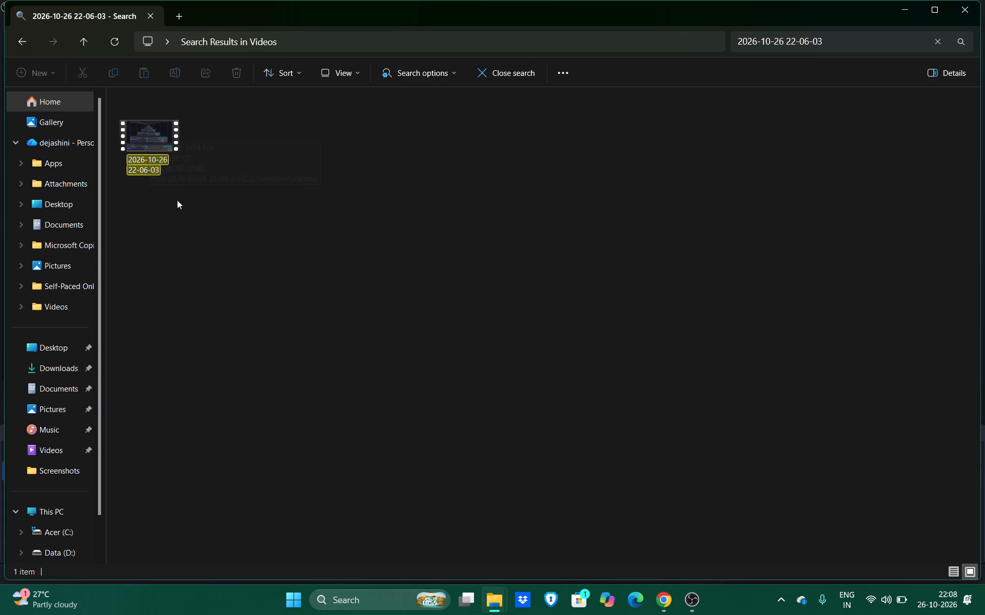
{"action": "double_click", "coordinate": [148, 135]}
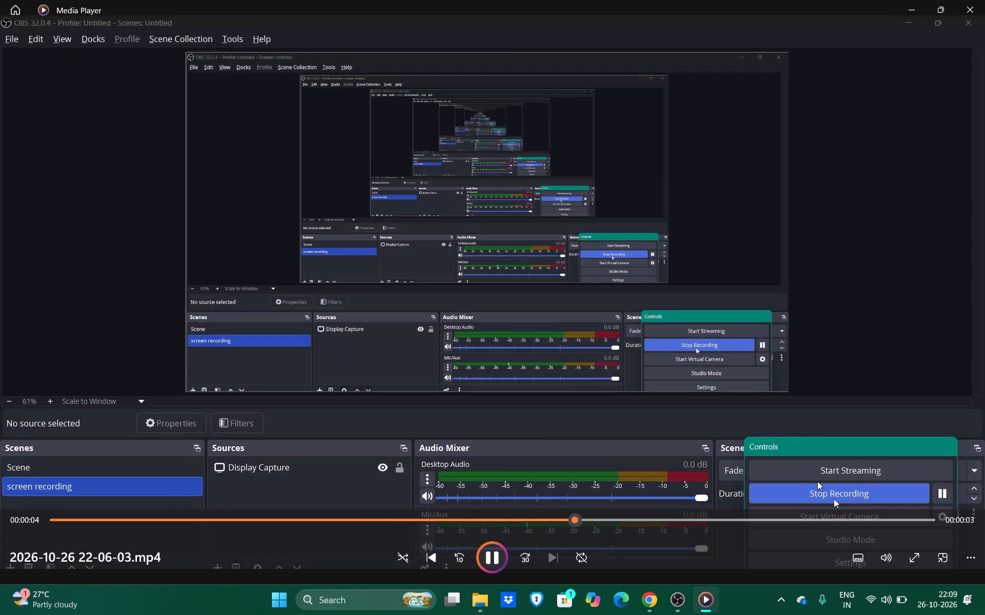
{"action": "left_click", "coordinate": [888, 556]}
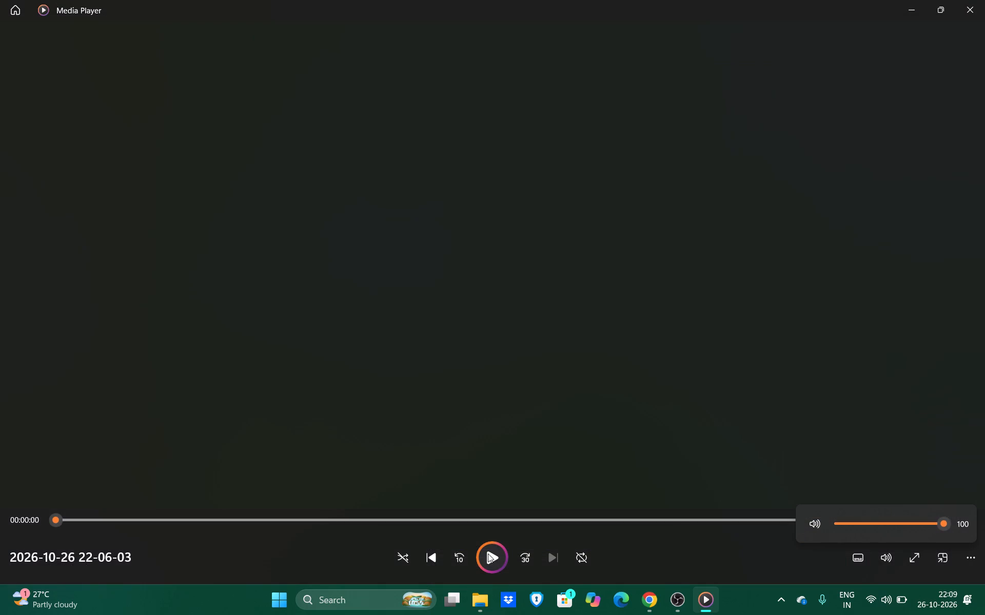
{"action": "left_click", "coordinate": [488, 553]}
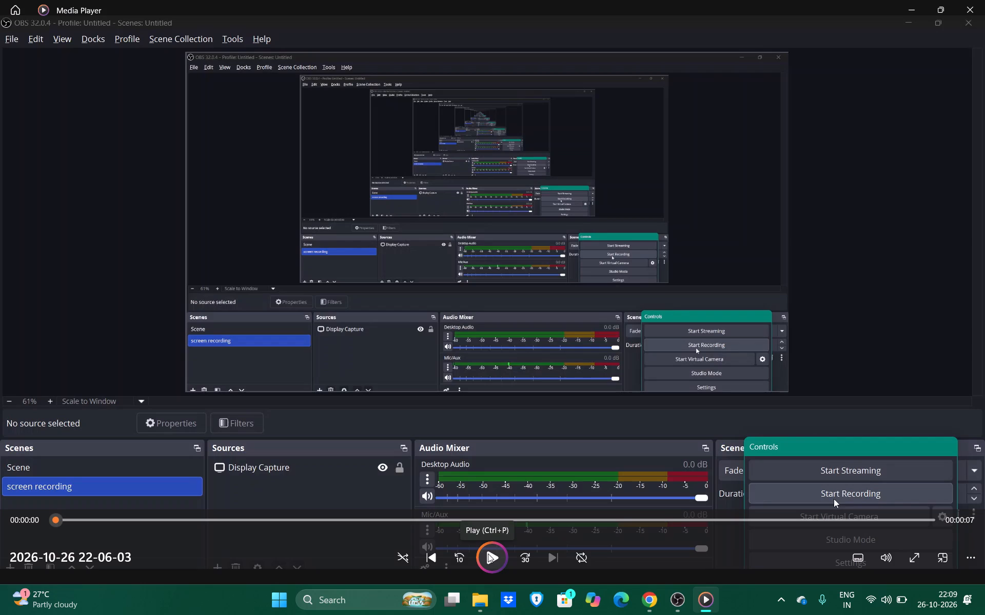
{"action": "left_click", "coordinate": [488, 553]}
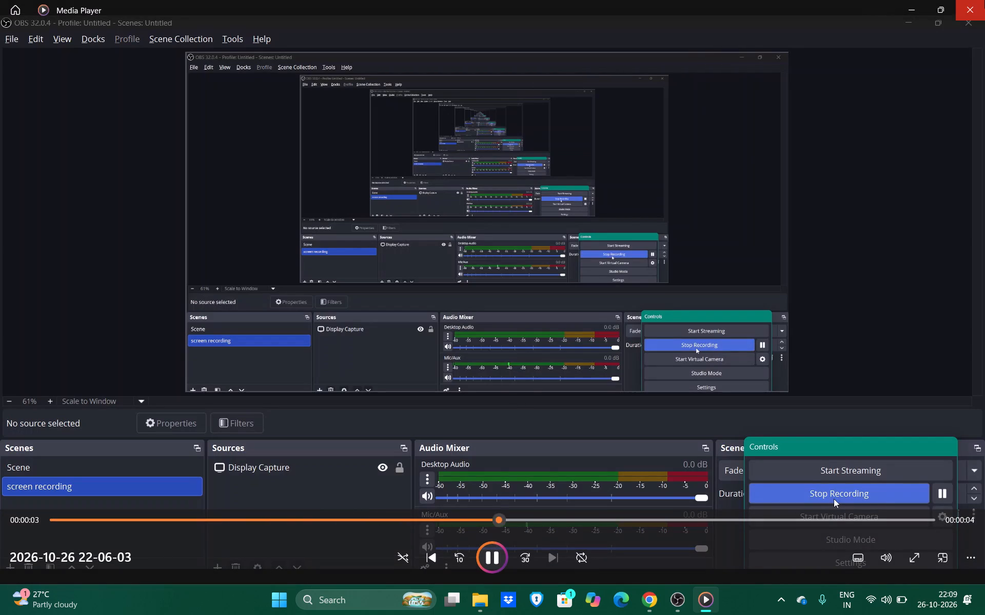
{"action": "left_click", "coordinate": [962, 8]}
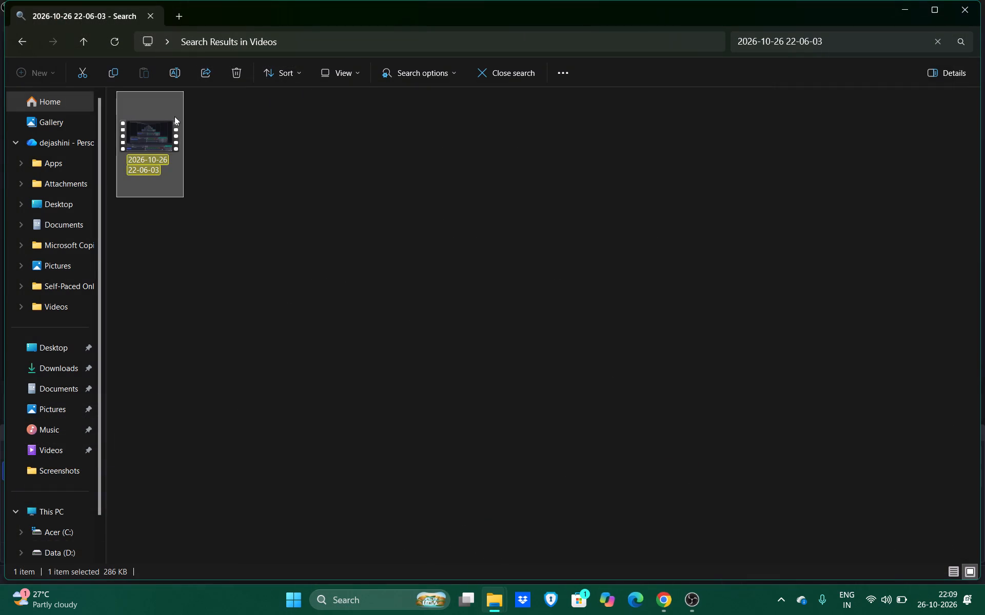
{"action": "left_click", "coordinate": [233, 76]}
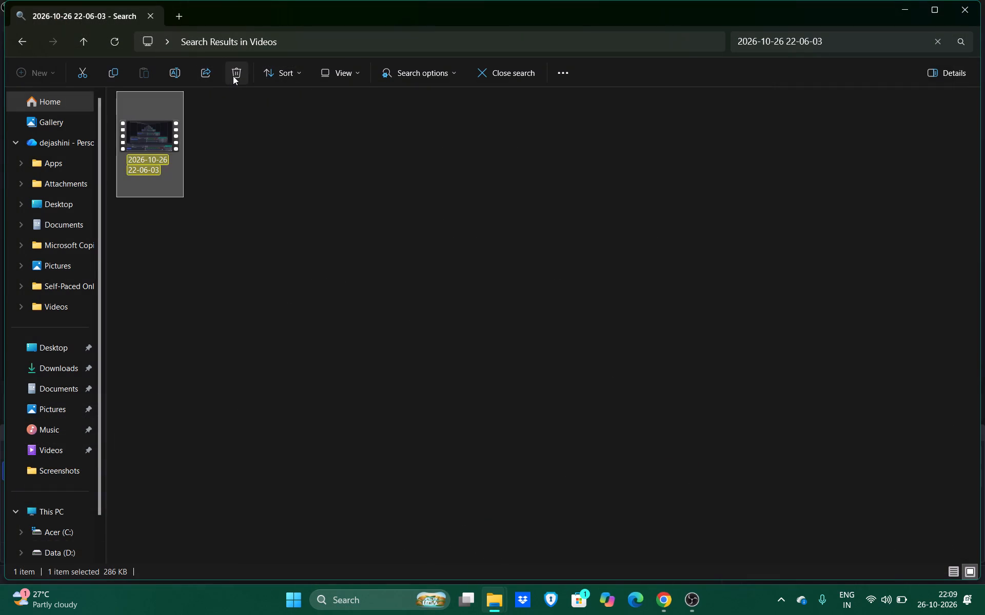
{"action": "left_click", "coordinate": [233, 76]}
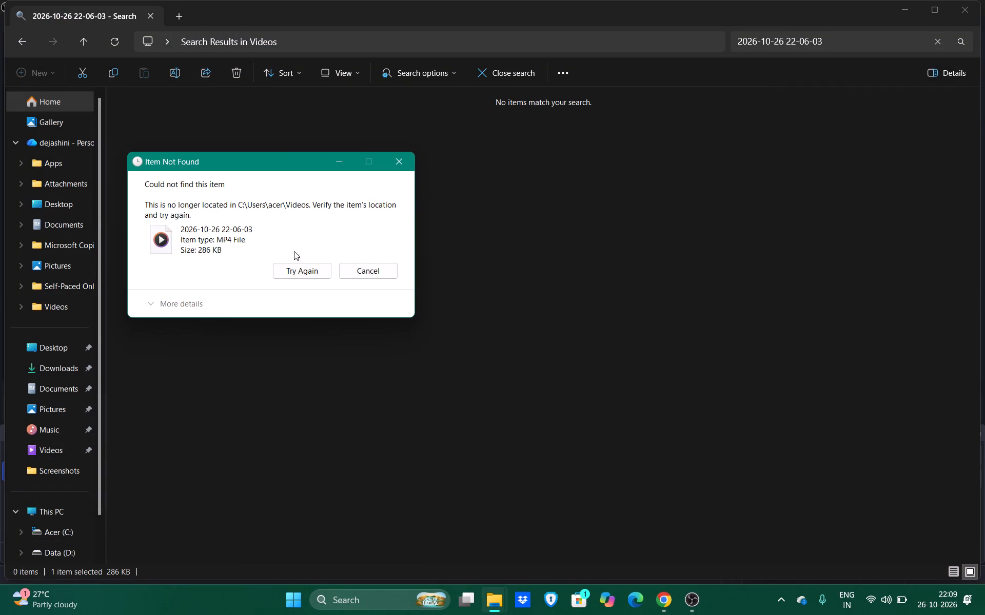
{"action": "left_click", "coordinate": [400, 157]}
{"action": "left_click", "coordinate": [400, 157]}
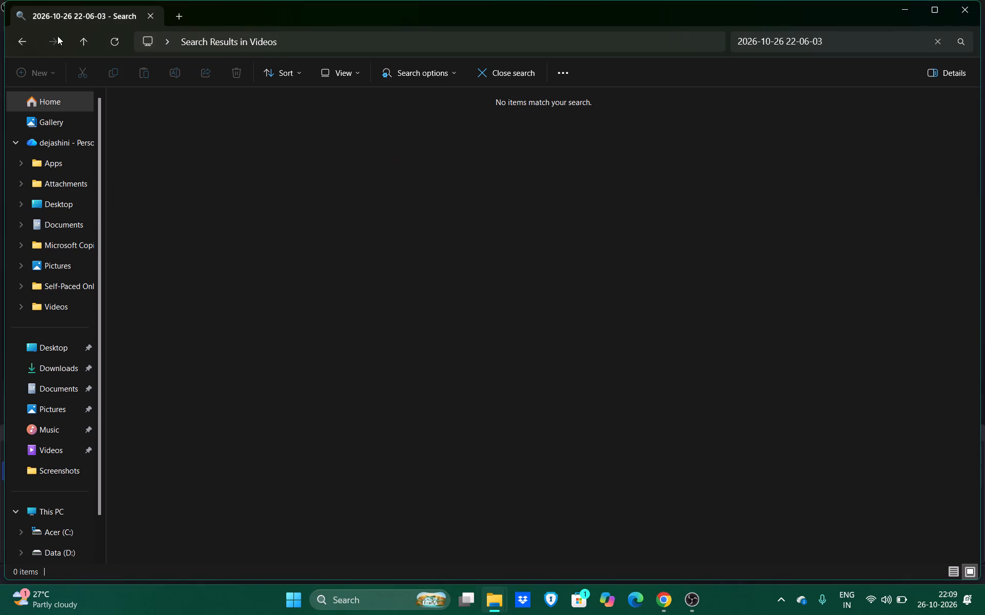
{"action": "left_click", "coordinate": [22, 43]}
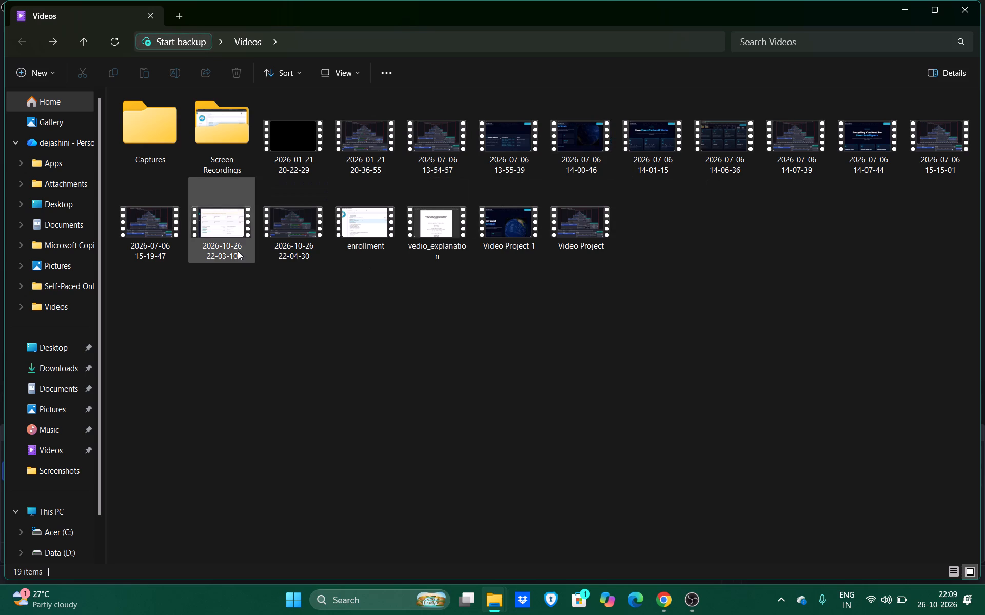
{"action": "double_click", "coordinate": [305, 253]}
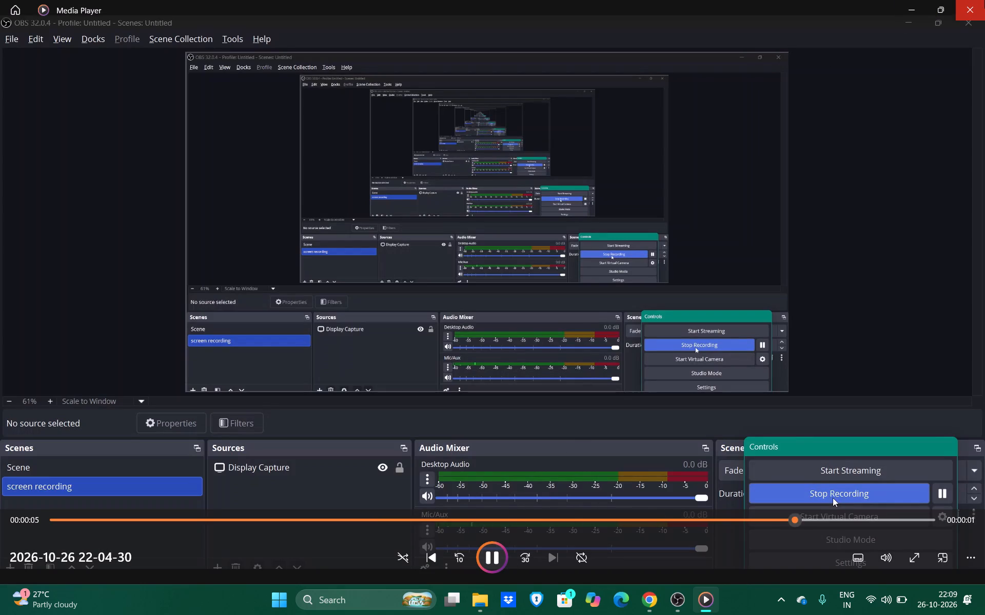
{"action": "left_click", "coordinate": [909, 14]}
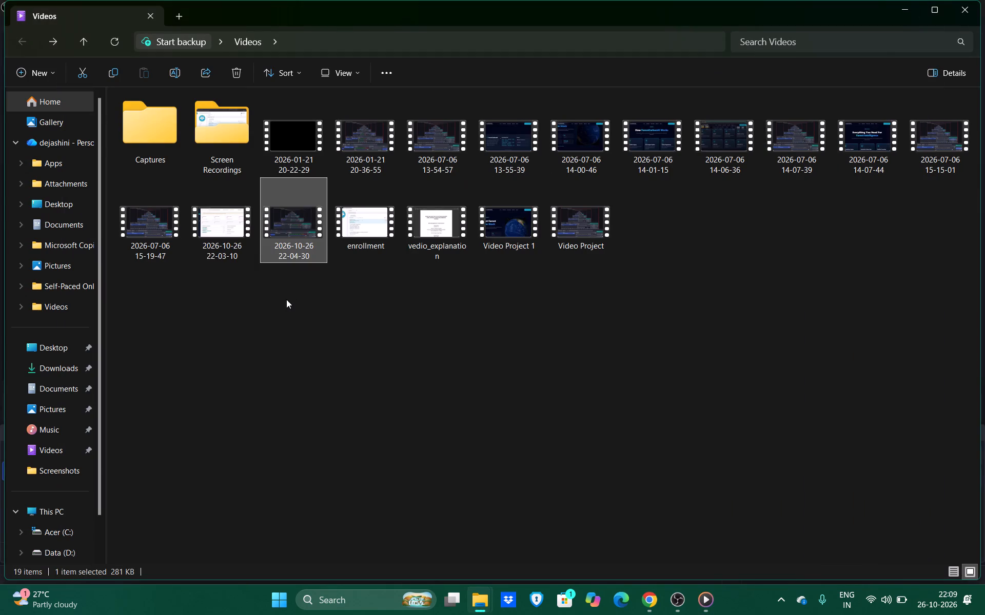
{"action": "double_click", "coordinate": [221, 239]}
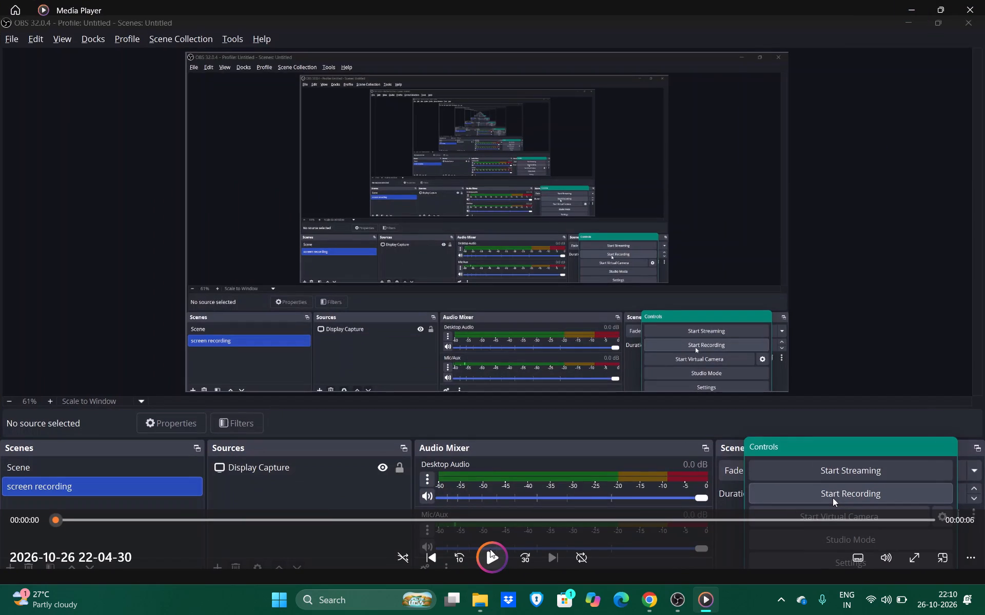
{"action": "left_click", "coordinate": [490, 549]}
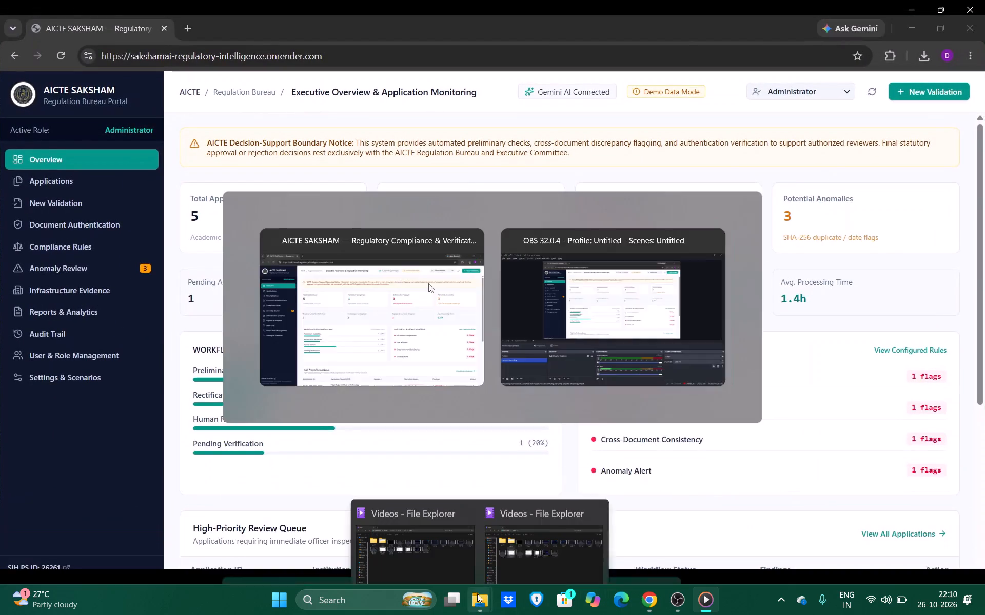
{"action": "left_click", "coordinate": [548, 543]}
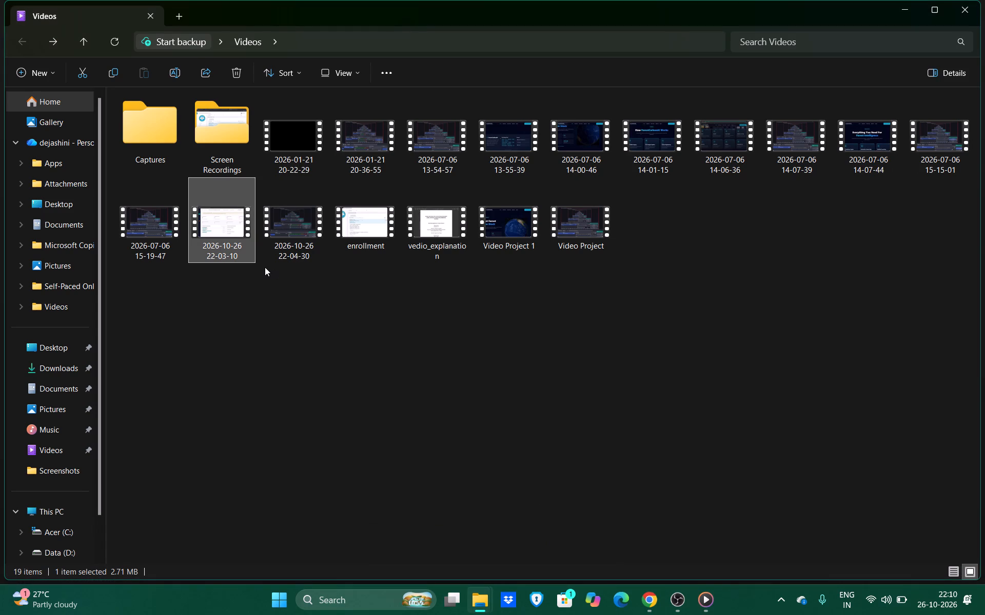
{"action": "key", "text": "Delete"}
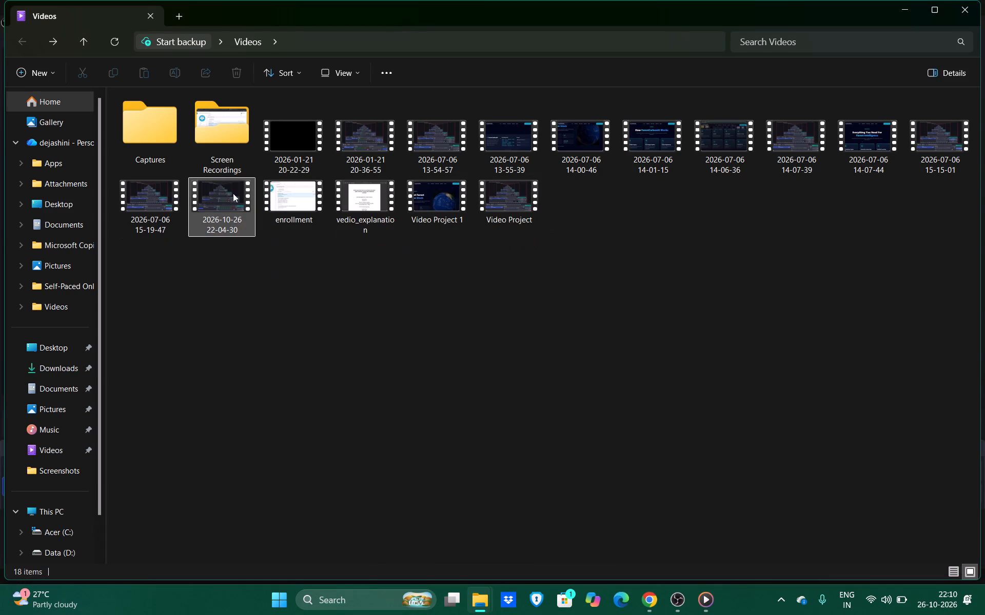
{"action": "left_click", "coordinate": [227, 193]}
{"action": "key", "text": "Delete"}
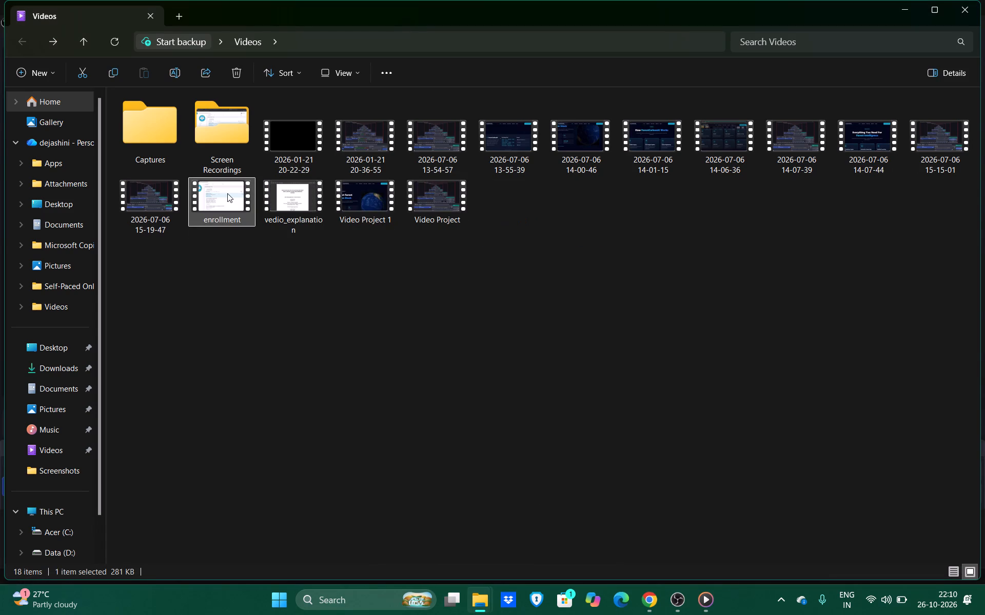
Minimize the Videos folder window and close Media Player to get back to OBS Studio.
{"action": "left_click", "coordinate": [904, 9]}
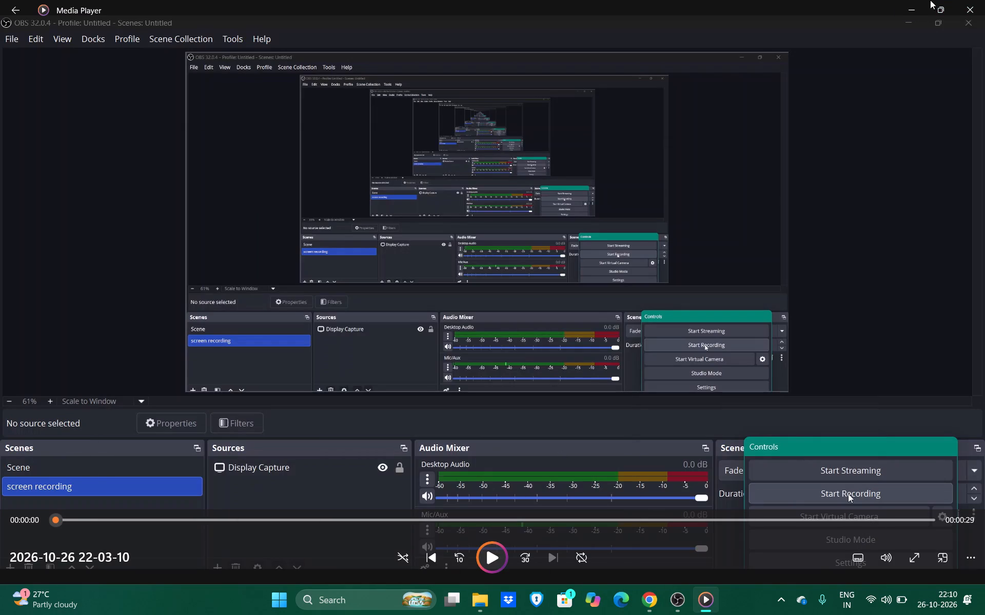
{"action": "left_click", "coordinate": [980, 4]}
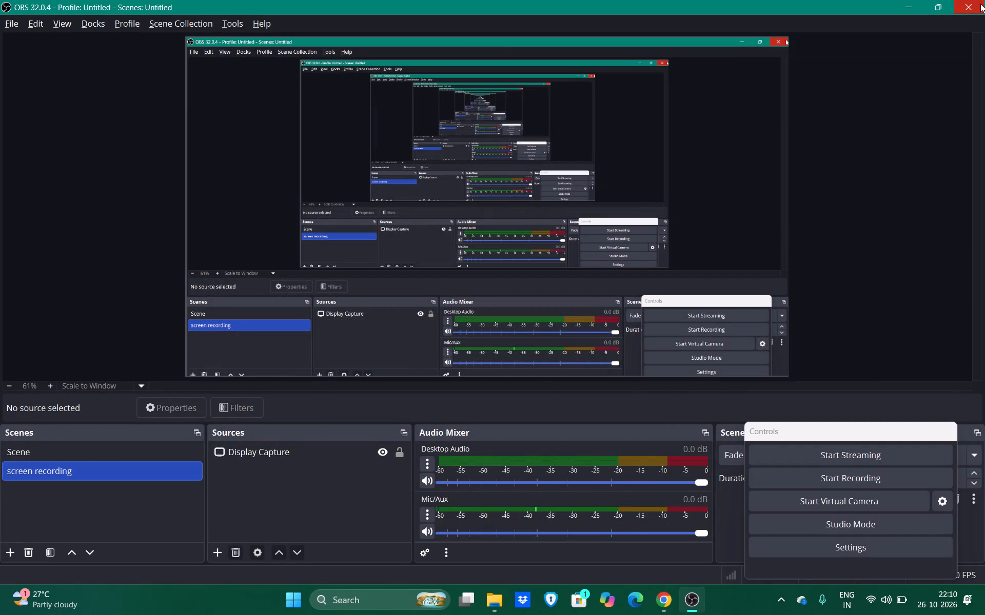
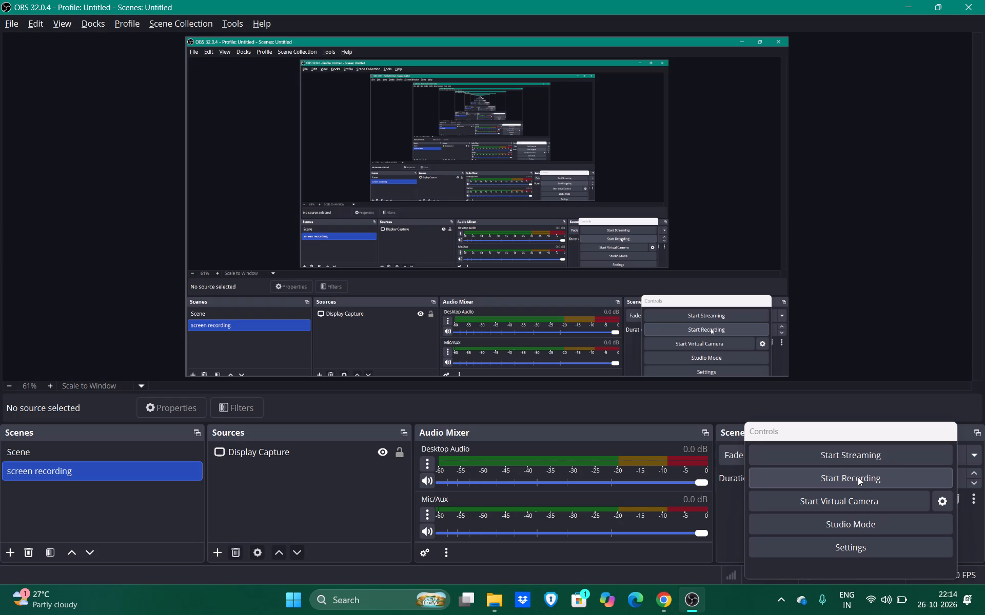
Select the Display Capture source in the screen recording scene.
{"action": "left_click", "coordinate": [290, 452]}
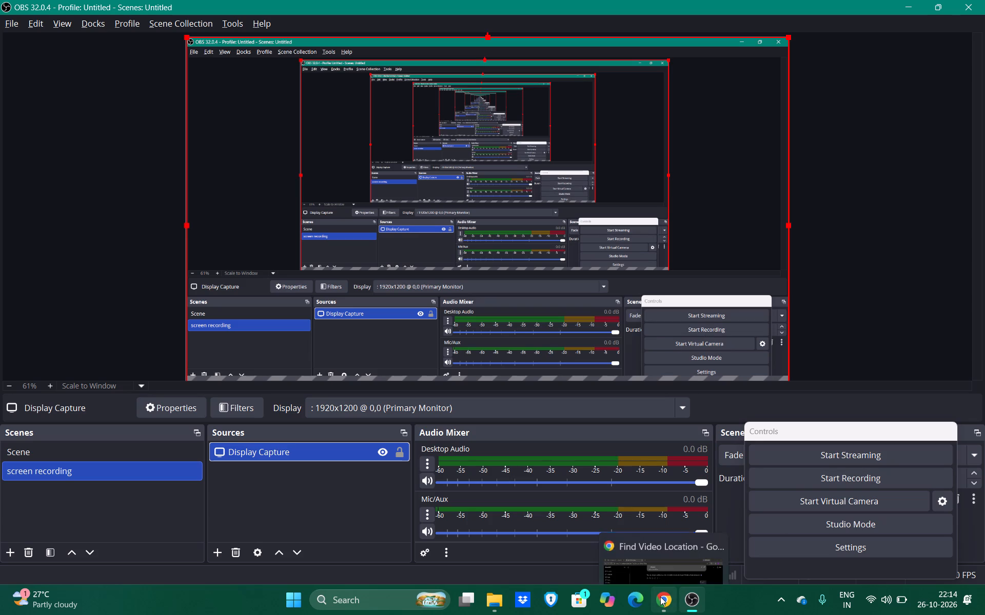
Switch to Chrome, look over the AICTE SAKSHAM Overview dashboard from the summary cards to the audit log, and return to OBS Studio.
{"action": "left_click", "coordinate": [660, 556]}
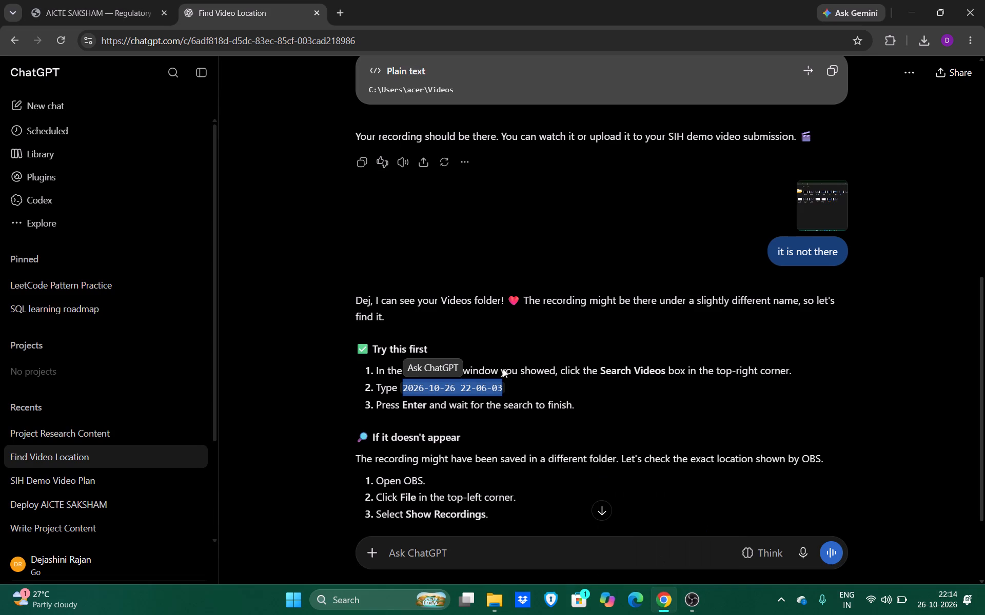
{"action": "left_click", "coordinate": [126, 5]}
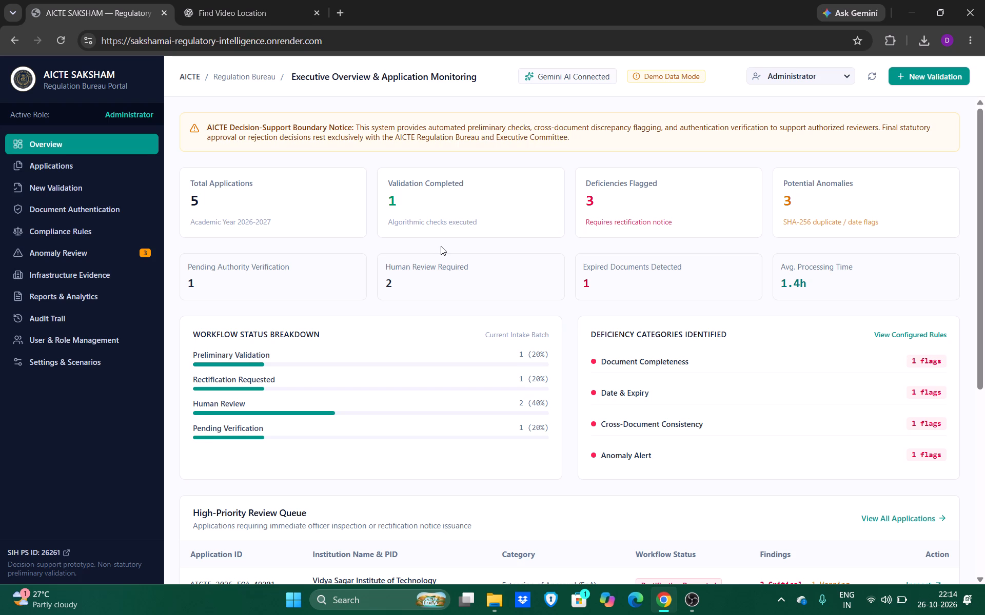
{"action": "scroll", "coordinate": [441, 246], "scroll_direction": "down", "scroll_amount": 8}
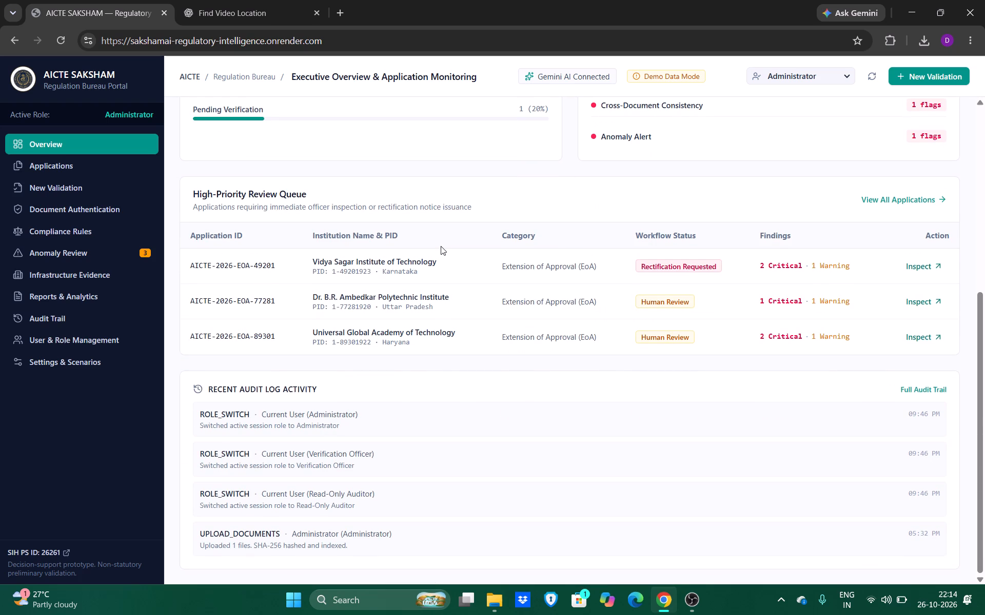
{"action": "scroll", "coordinate": [441, 246], "scroll_direction": "up", "scroll_amount": 7}
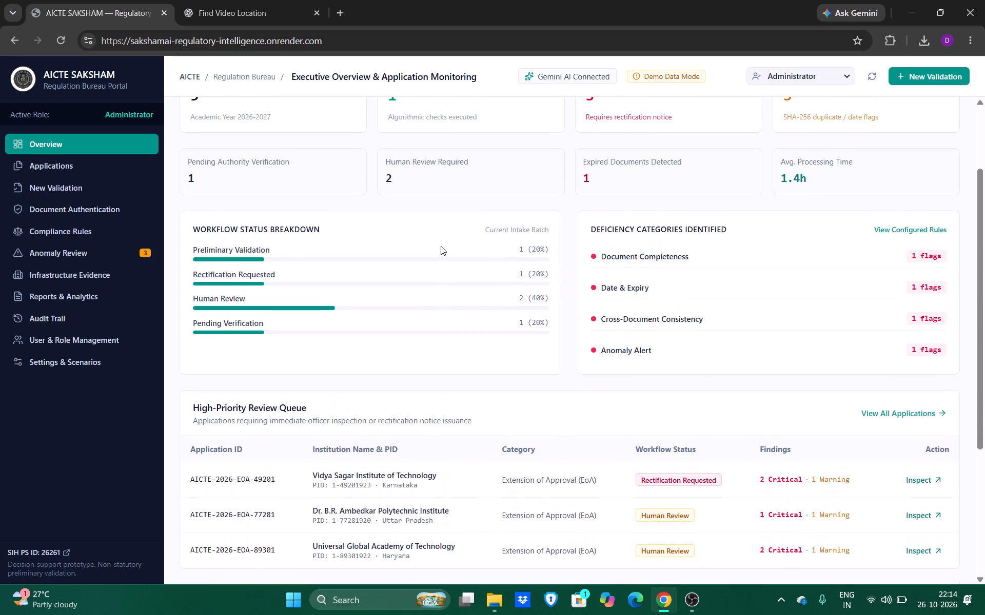
{"action": "scroll", "coordinate": [441, 246], "scroll_direction": "up", "scroll_amount": 4}
{"action": "scroll", "coordinate": [441, 246], "scroll_direction": "down", "scroll_amount": 1}
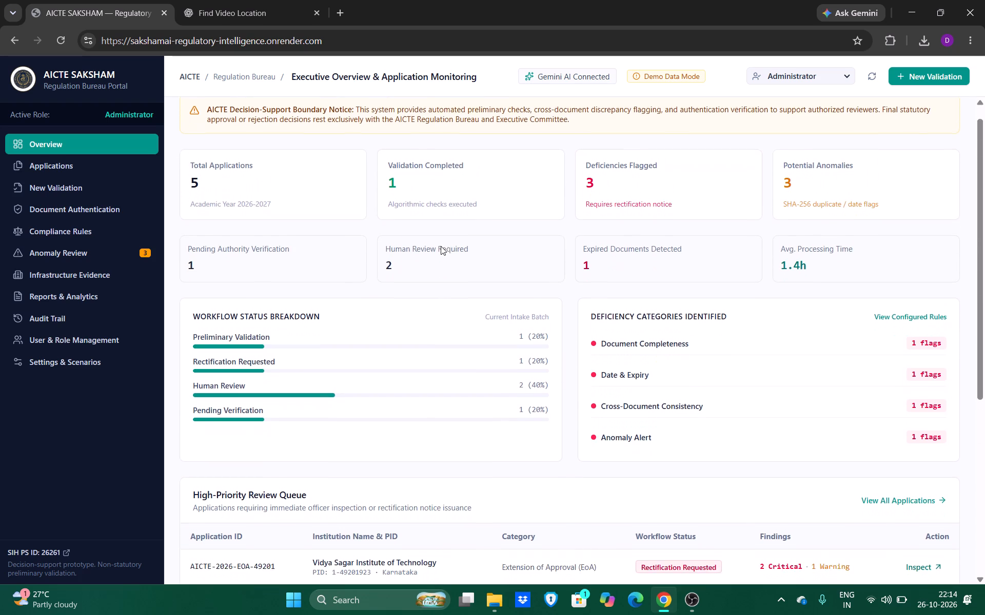
{"action": "scroll", "coordinate": [441, 246], "scroll_direction": "down", "scroll_amount": 1}
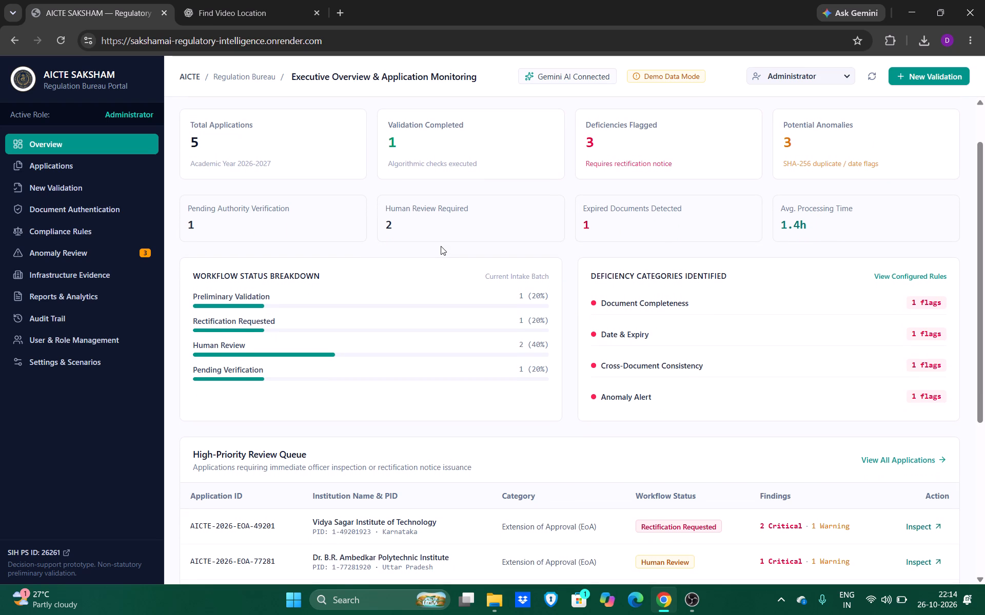
{"action": "left_click", "coordinate": [691, 610]}
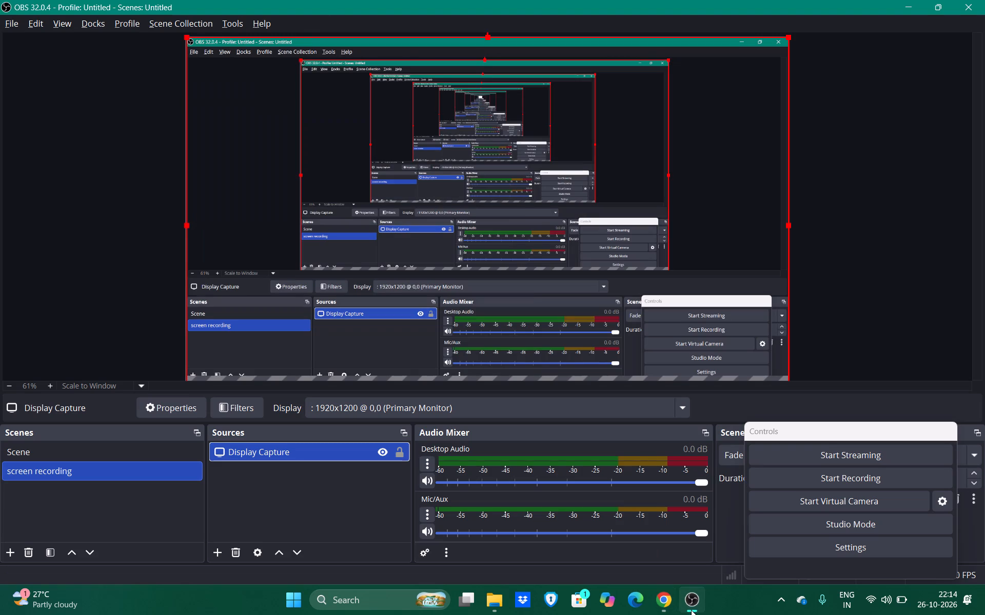
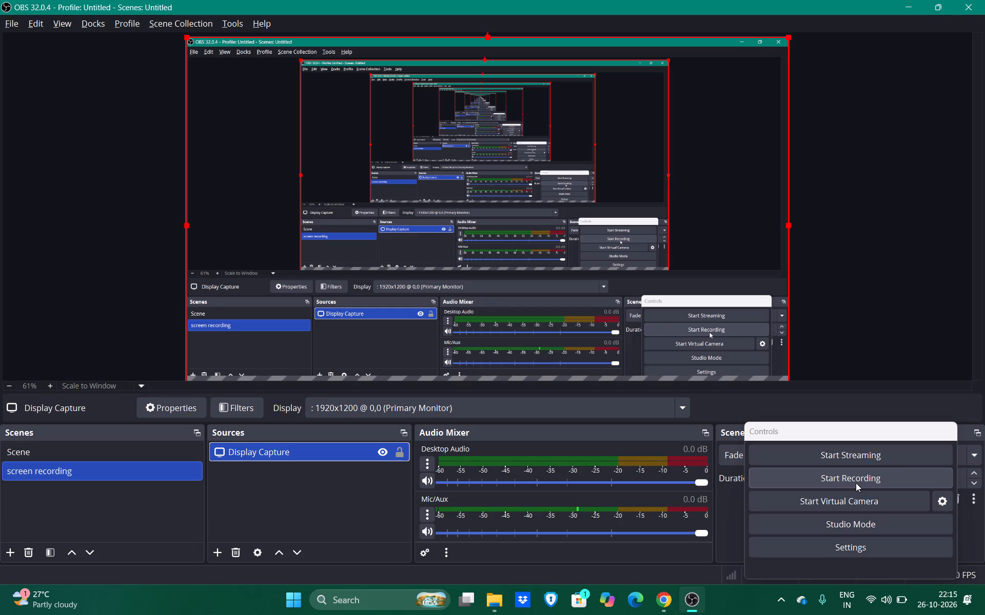
Record a short take of the AICTE SAKSHAM Overview dashboard in Chrome, then return to OBS Studio and stop the recording.
{"action": "left_click", "coordinate": [856, 483]}
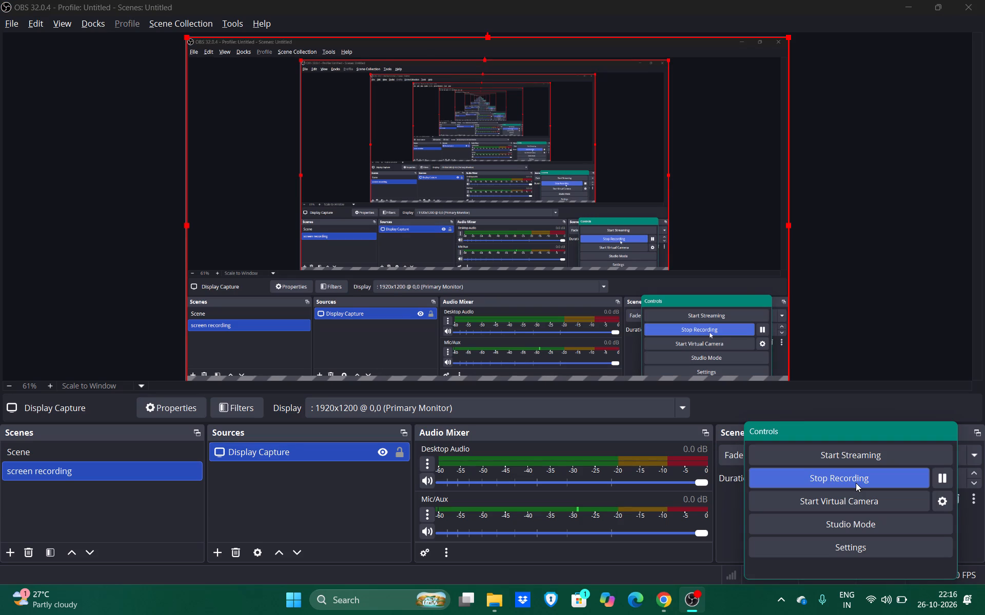
{"action": "key", "text": "alt+Tab"}
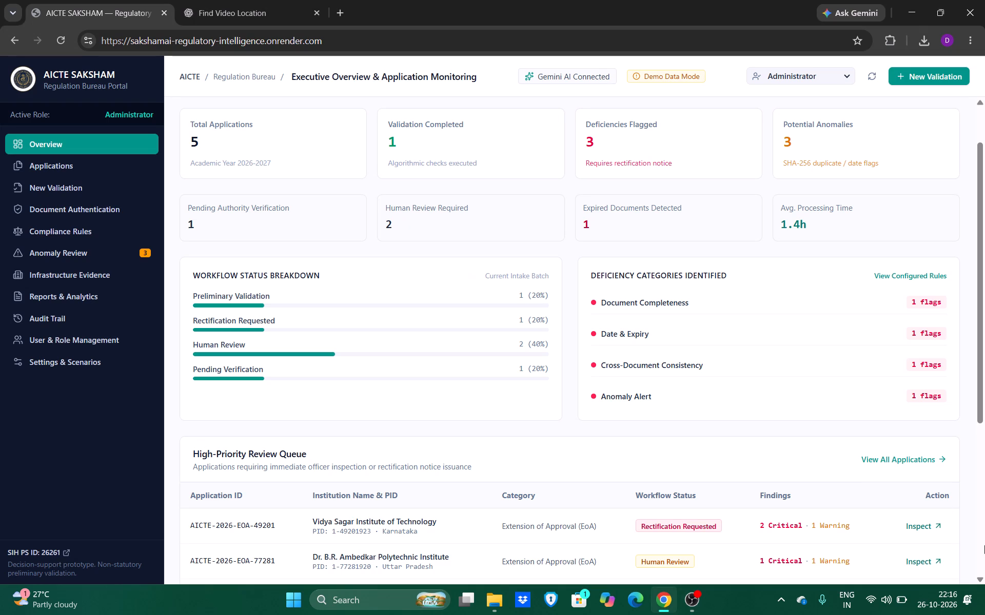
{"action": "left_click", "coordinate": [692, 591]}
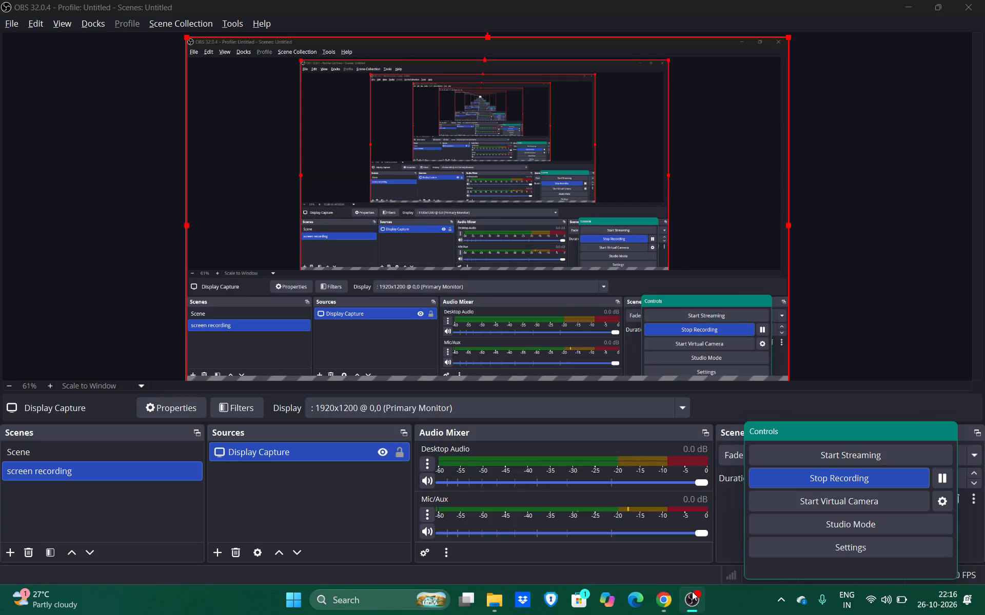
{"action": "left_click", "coordinate": [824, 480]}
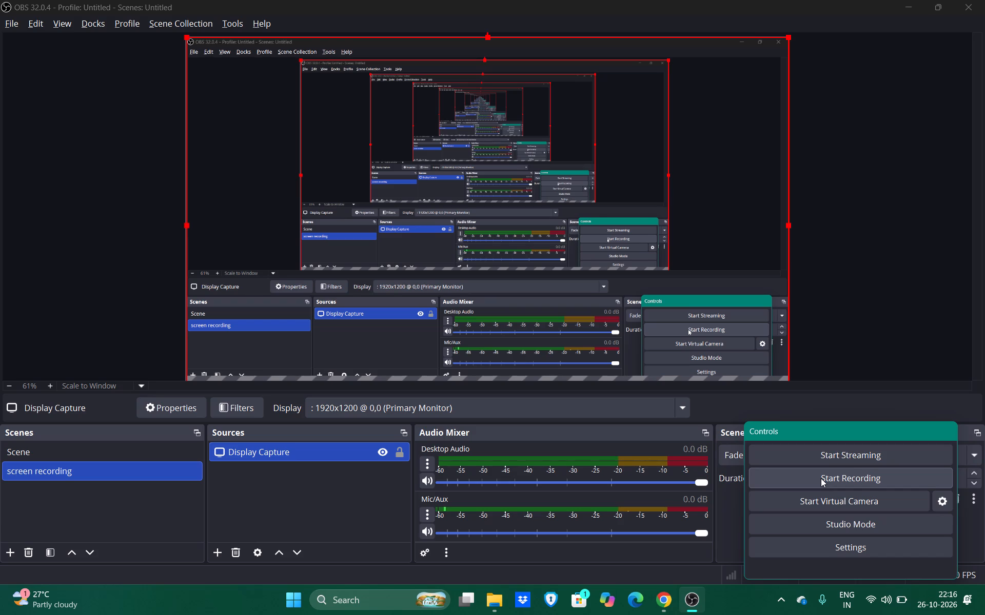
Record another short take of the Overview dashboard in Chrome, ending the recording back in OBS Studio.
{"action": "left_click", "coordinate": [821, 478]}
{"action": "key", "text": "alt+Tab"}
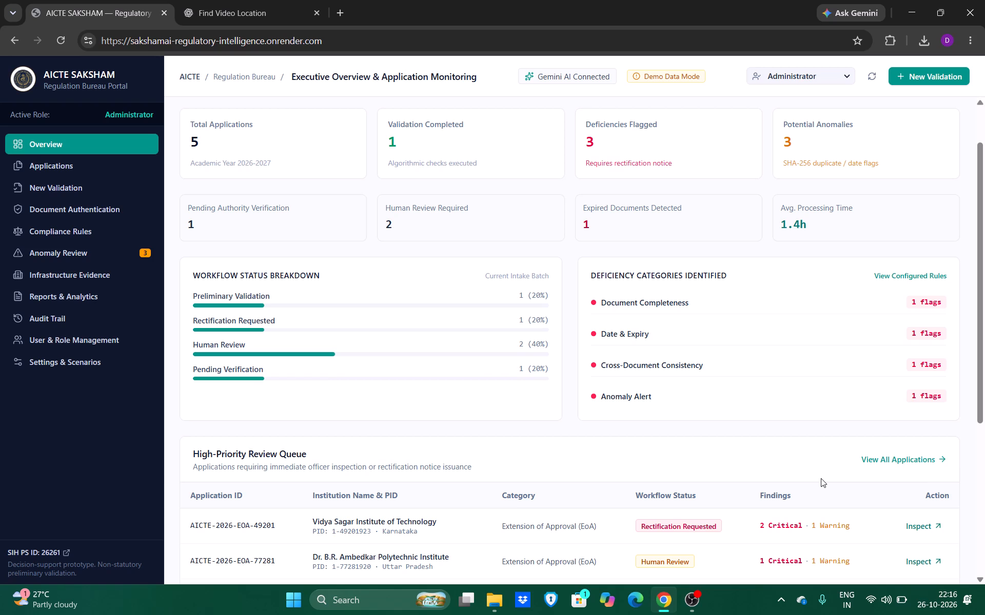
{"action": "left_click", "coordinate": [695, 601]}
{"action": "left_click", "coordinate": [850, 473]}
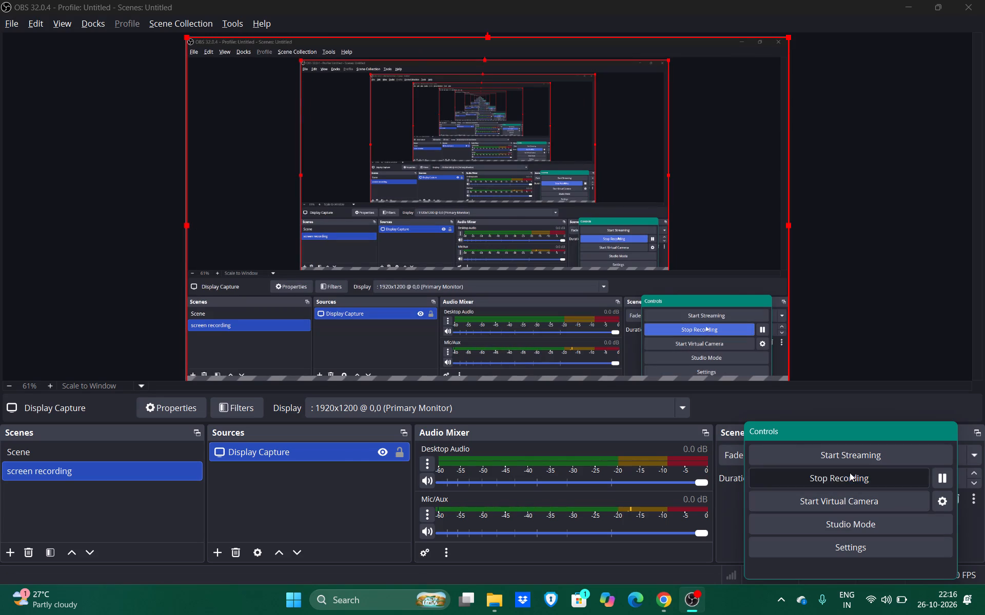
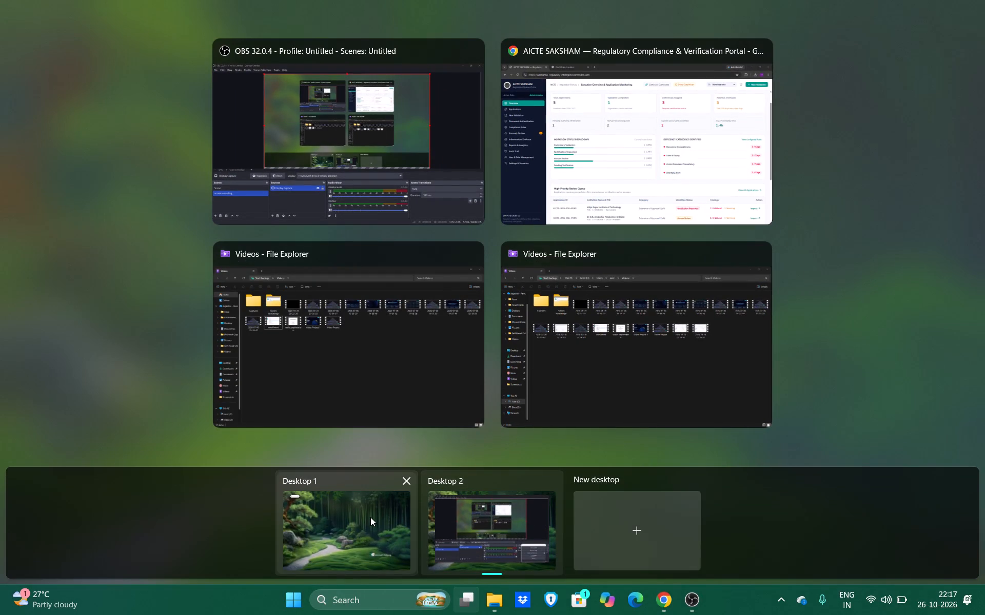
Switch to Desktop 1 and review the slides of the SIH2026-IDEA-Presentation-Format deck in Microsoft Edge.
{"action": "left_click", "coordinate": [370, 517]}
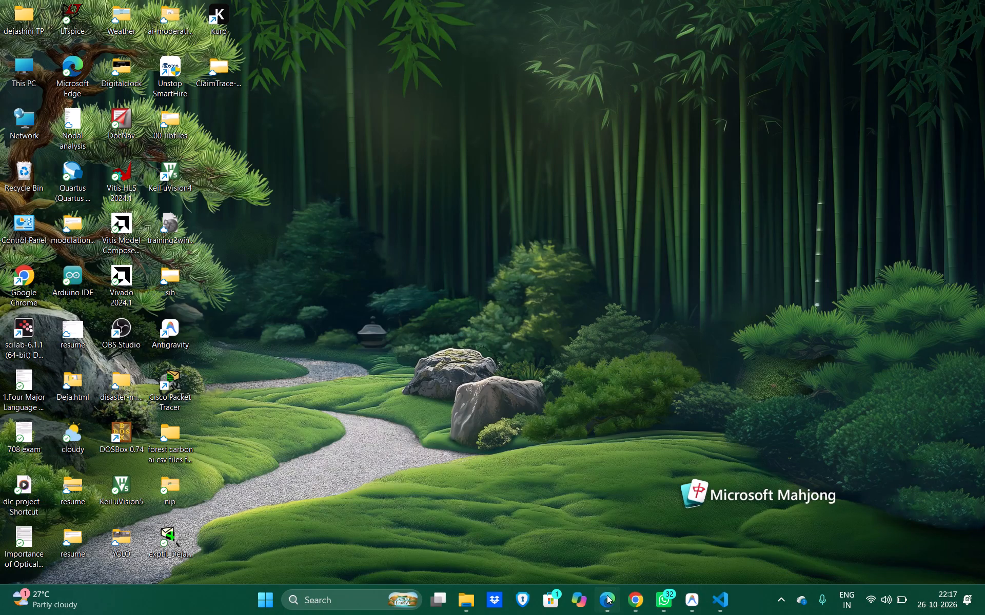
{"action": "left_click", "coordinate": [607, 595]}
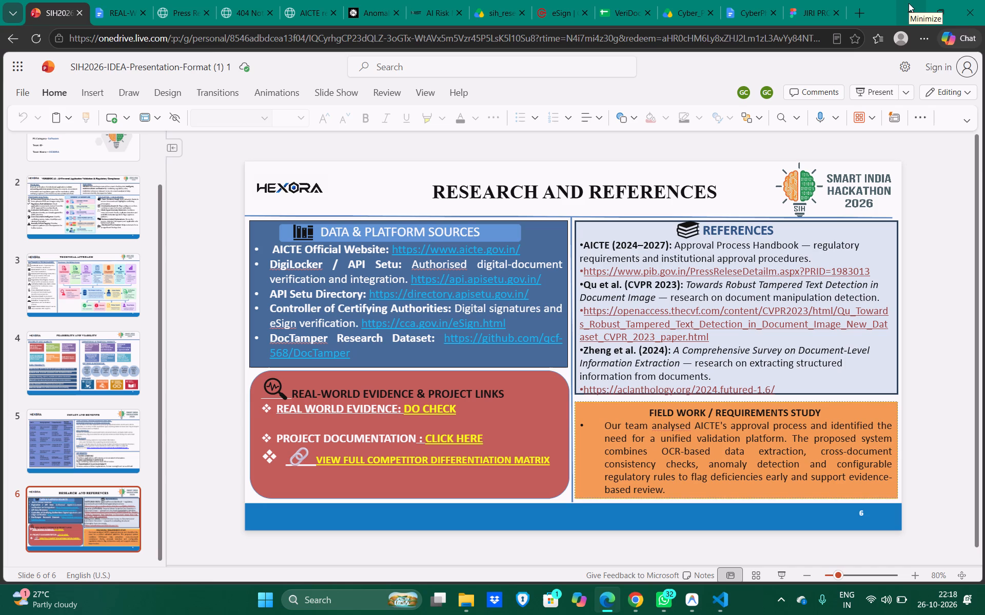
{"action": "left_click", "coordinate": [87, 458]}
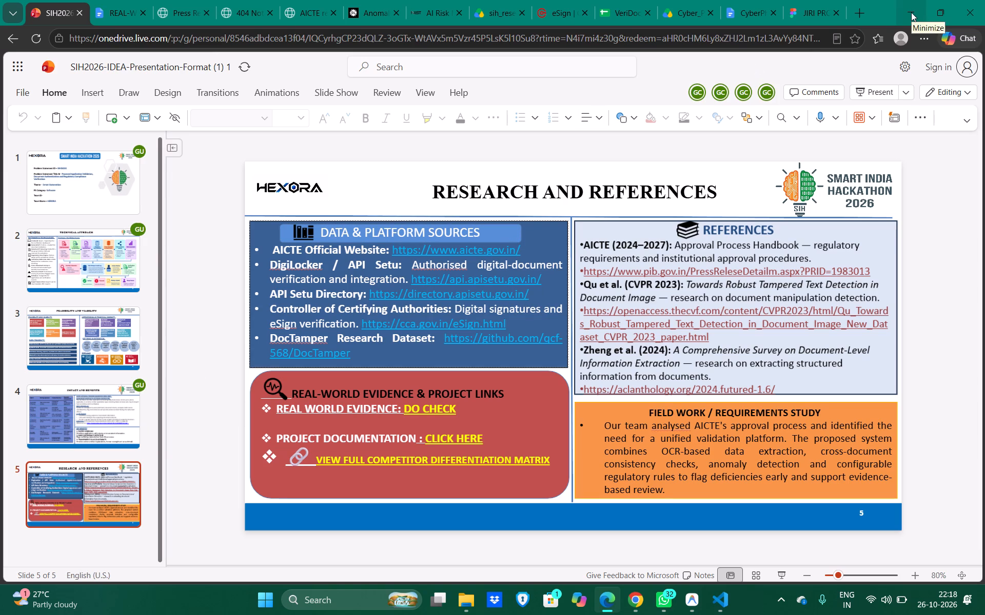
{"action": "left_click", "coordinate": [66, 423]}
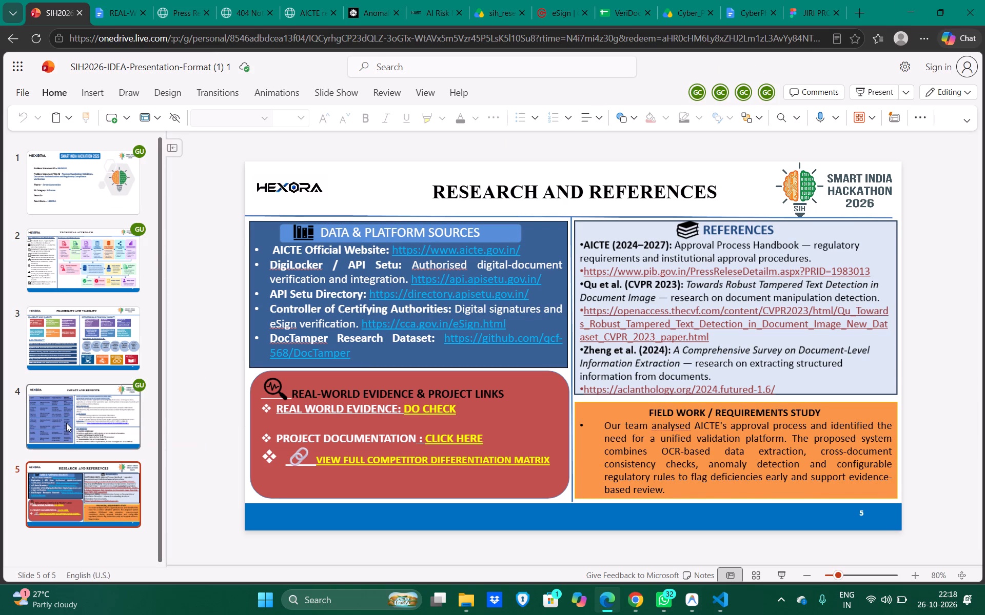
{"action": "left_click", "coordinate": [68, 495]}
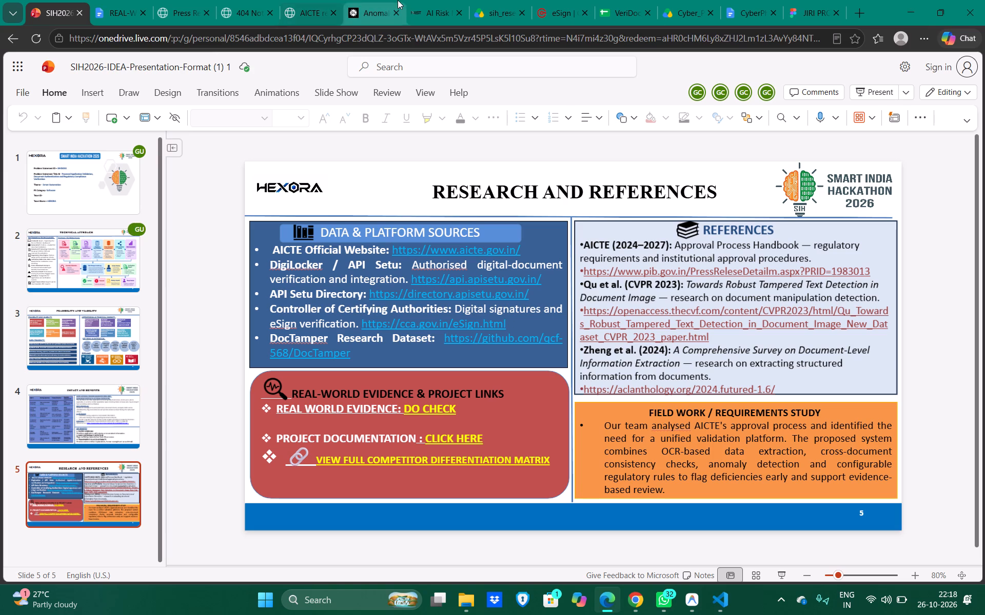
{"action": "left_click", "coordinate": [87, 271]}
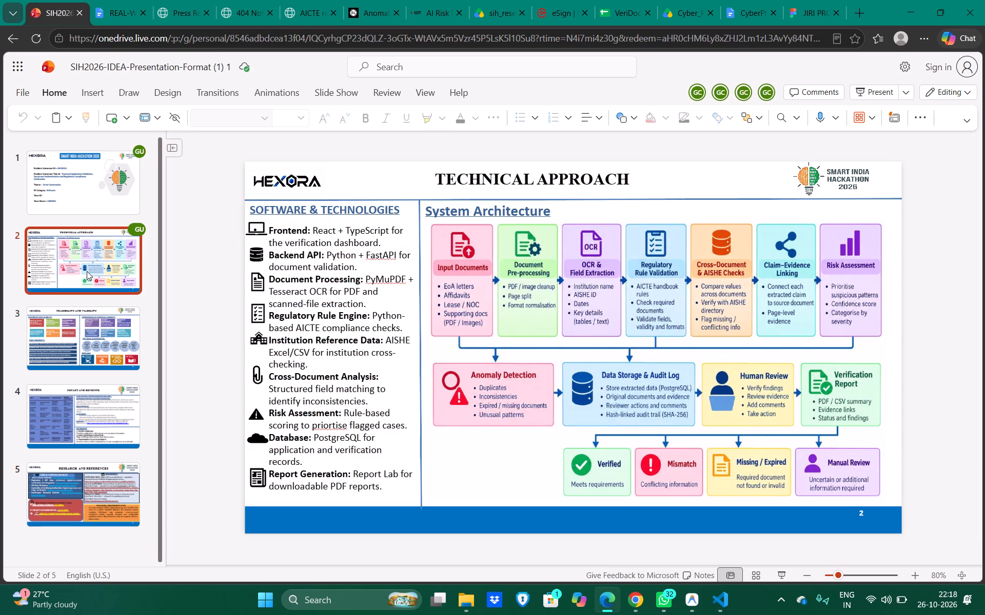
Open the Feasibility and Viability slide of the SIH2026-IDEA-Presentation-Format deck and look it over.
{"action": "left_click", "coordinate": [78, 357]}
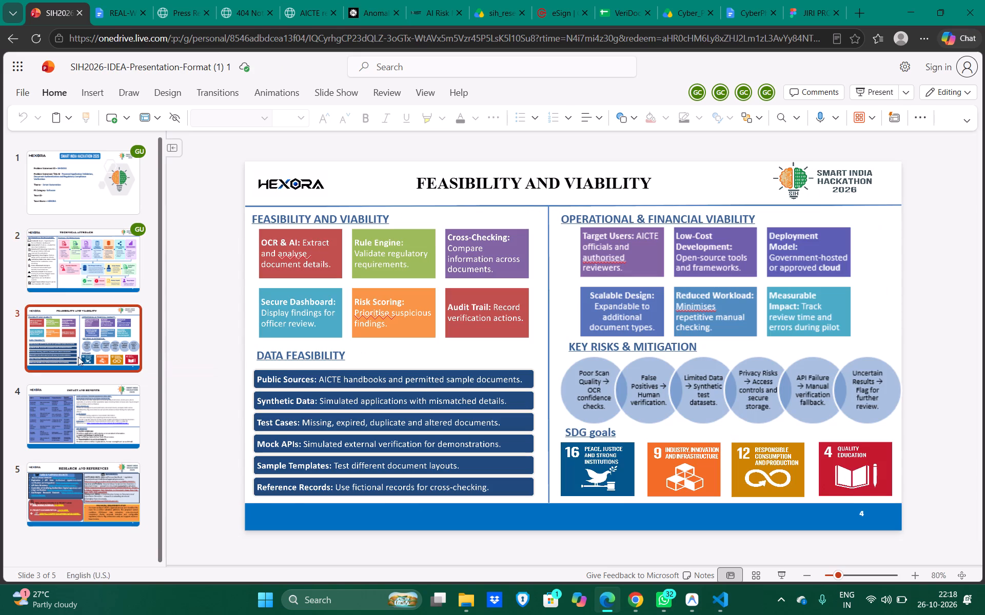
Minimize the presentation's browser window, switch back to the desktop with OBS Studio and start a new screen recording.
{"action": "left_click", "coordinate": [911, 7]}
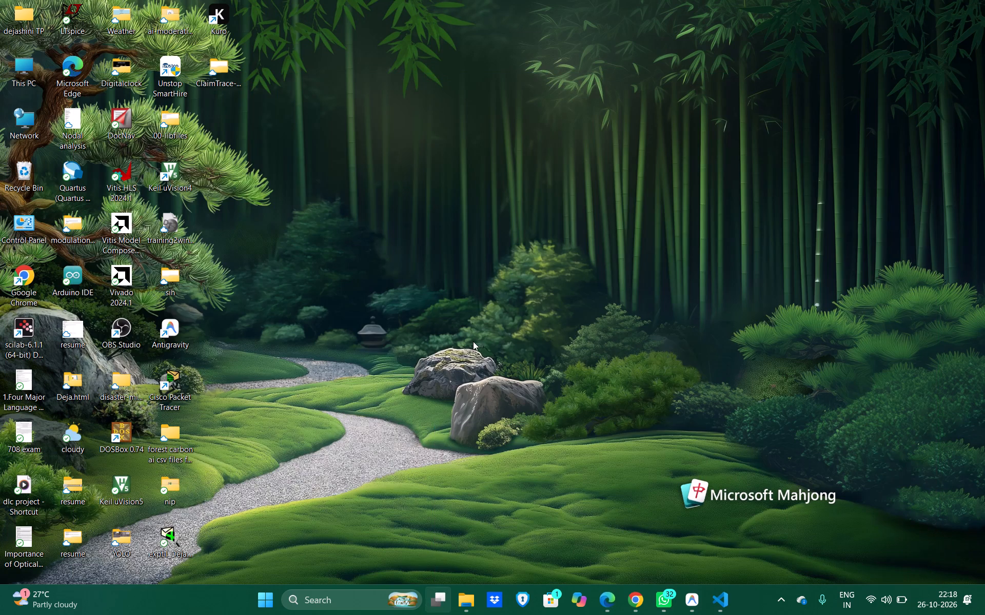
{"action": "left_click", "coordinate": [491, 514]}
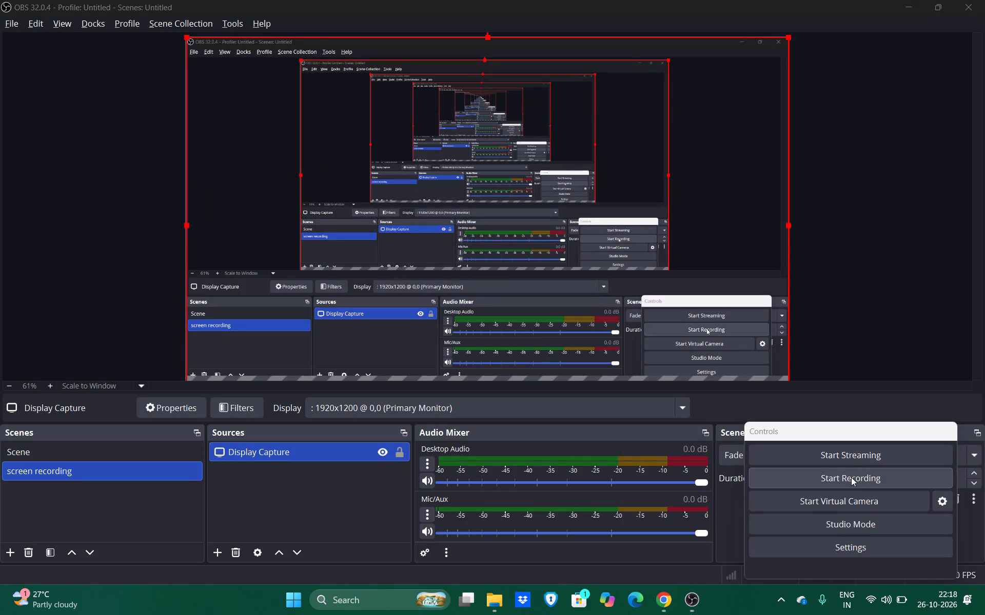
{"action": "left_click", "coordinate": [851, 477]}
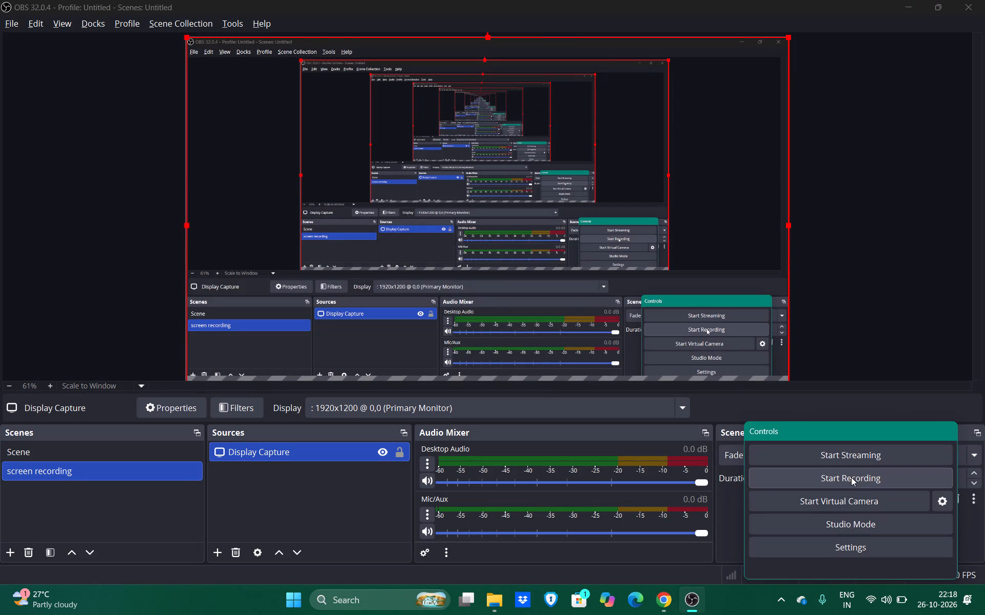
Record a walkthrough of the AICTE SAKSHAM Overview dashboard in Chrome, covering the review queue and recent audit log activity.
{"action": "key", "text": "alt+Tab"}
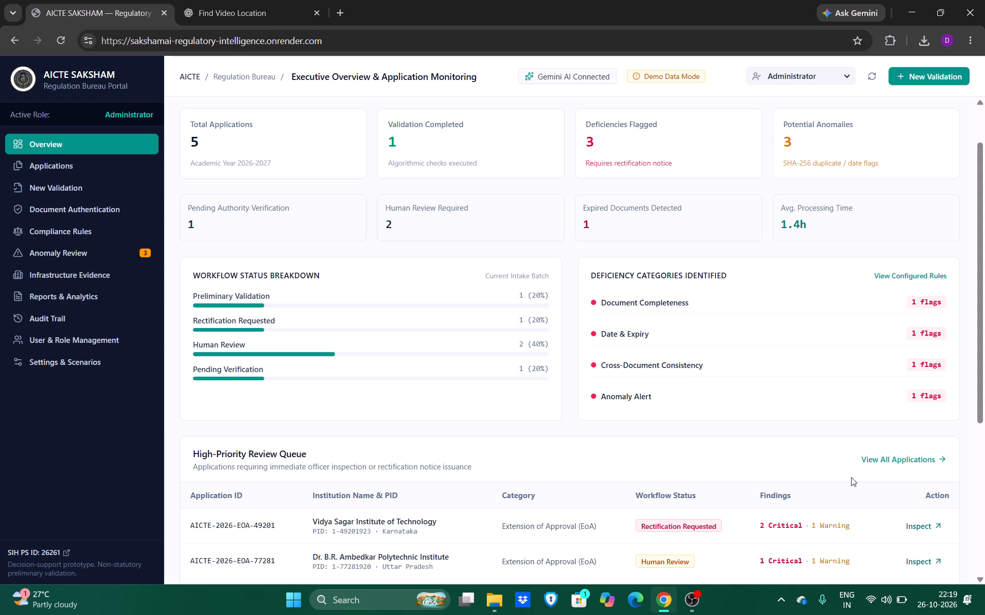
{"action": "scroll", "coordinate": [851, 477], "scroll_direction": "down", "scroll_amount": 4}
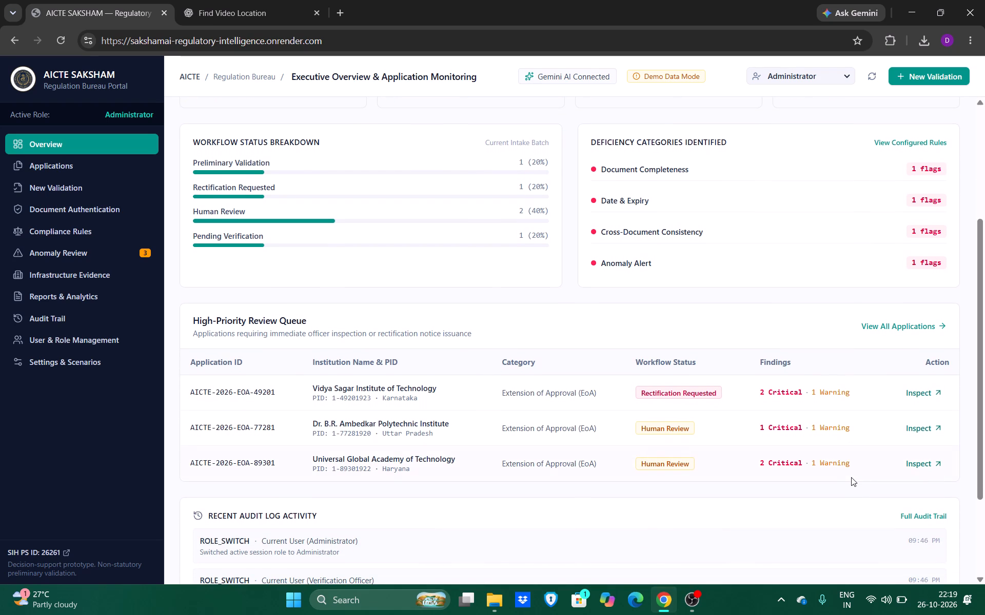
{"action": "scroll", "coordinate": [851, 477], "scroll_direction": "down", "scroll_amount": 1}
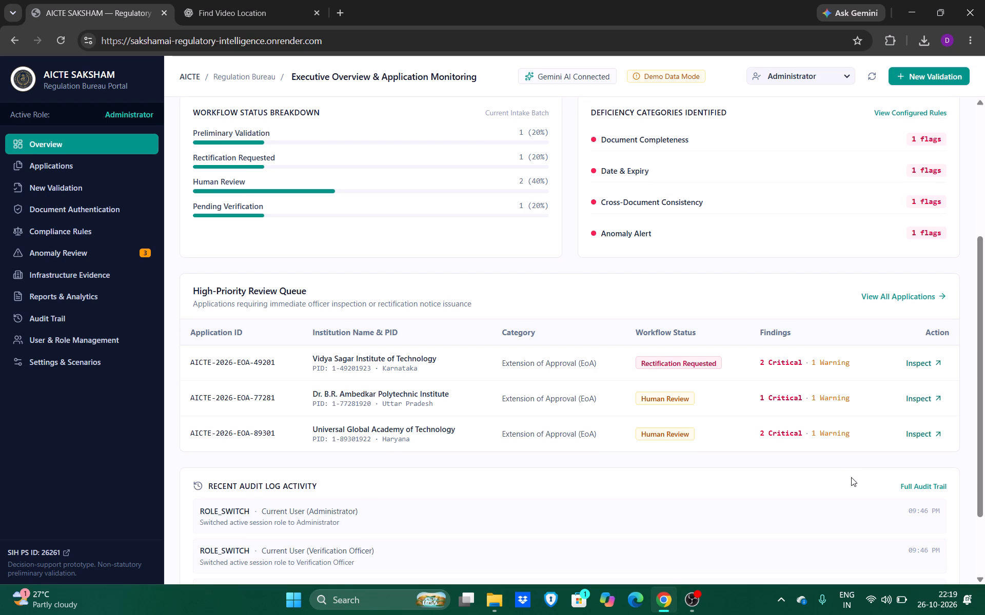
{"action": "scroll", "coordinate": [851, 477], "scroll_direction": "down", "scroll_amount": 4}
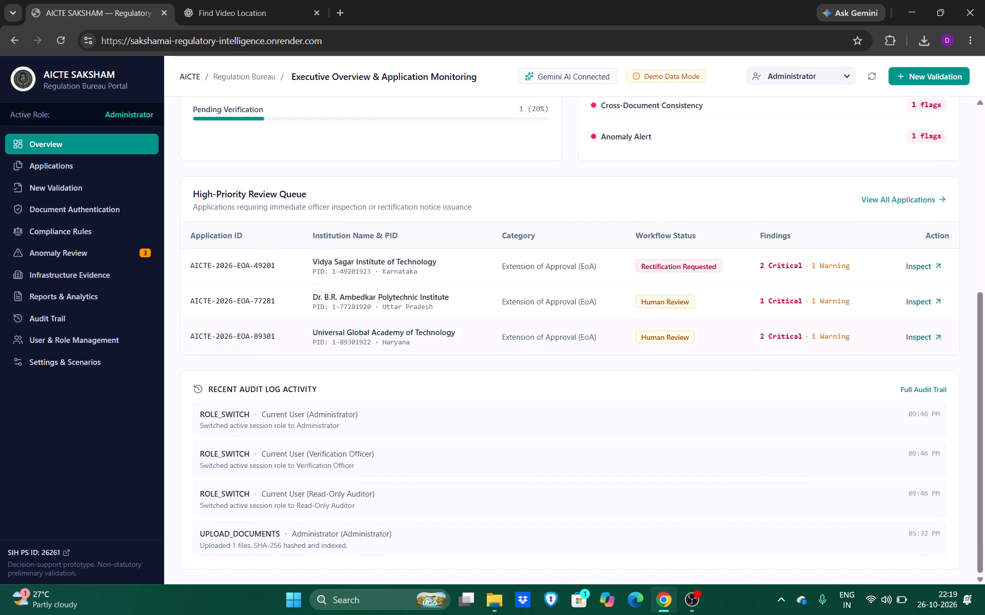
{"action": "scroll", "coordinate": [766, 332], "scroll_direction": "up", "scroll_amount": 3}
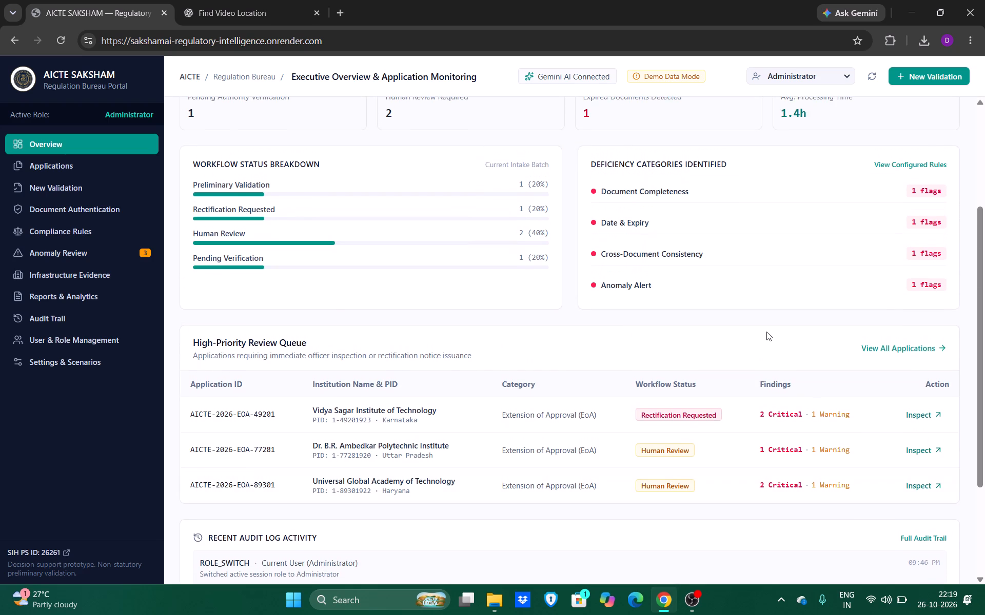
Continue the take by showing the Applications repository and exporting its records as CSV.
{"action": "left_click", "coordinate": [72, 162]}
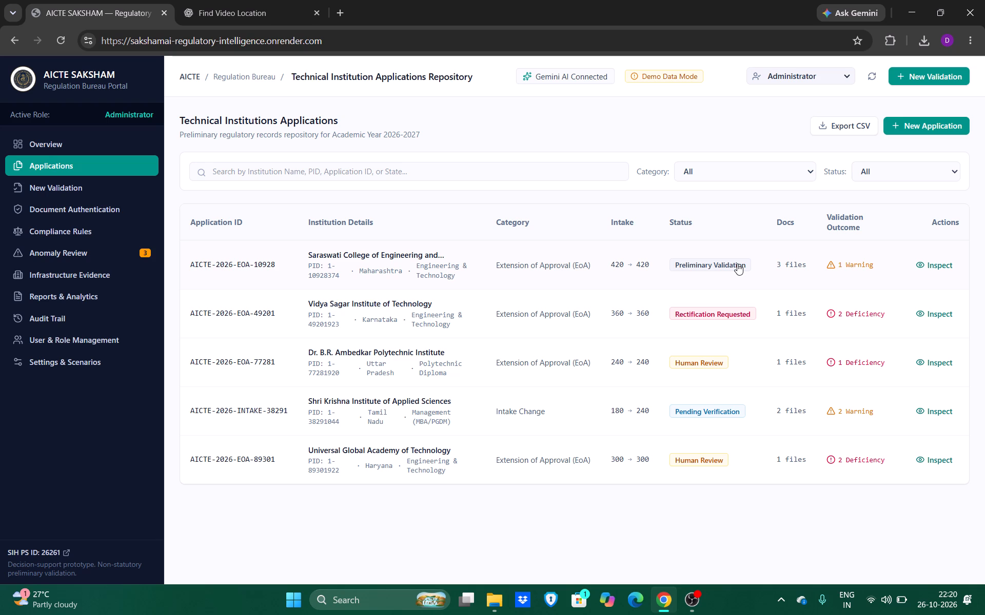
{"action": "left_click", "coordinate": [837, 129]}
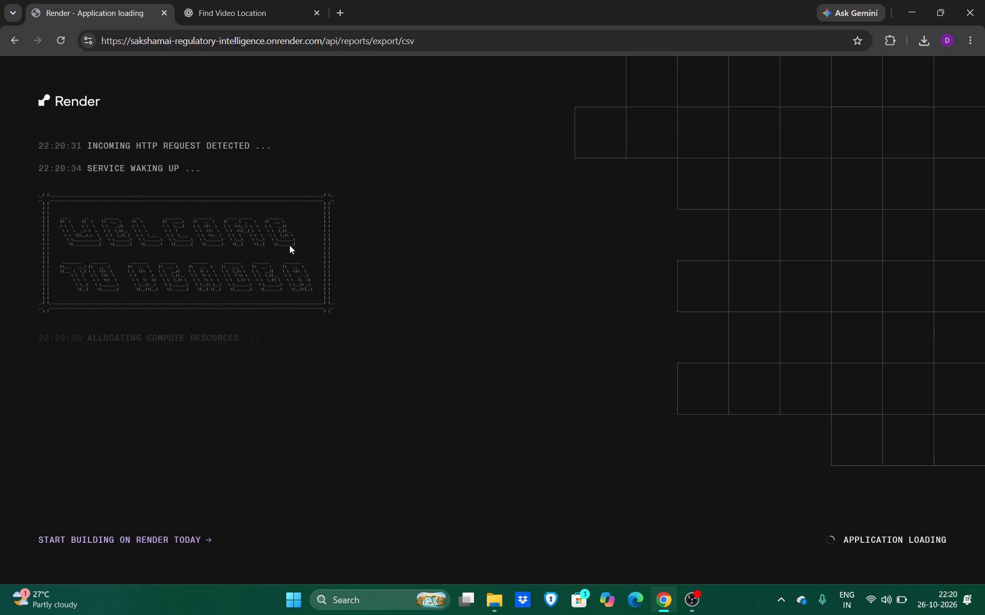
Return to OBS Studio and stop the recording.
{"action": "left_click", "coordinate": [694, 596]}
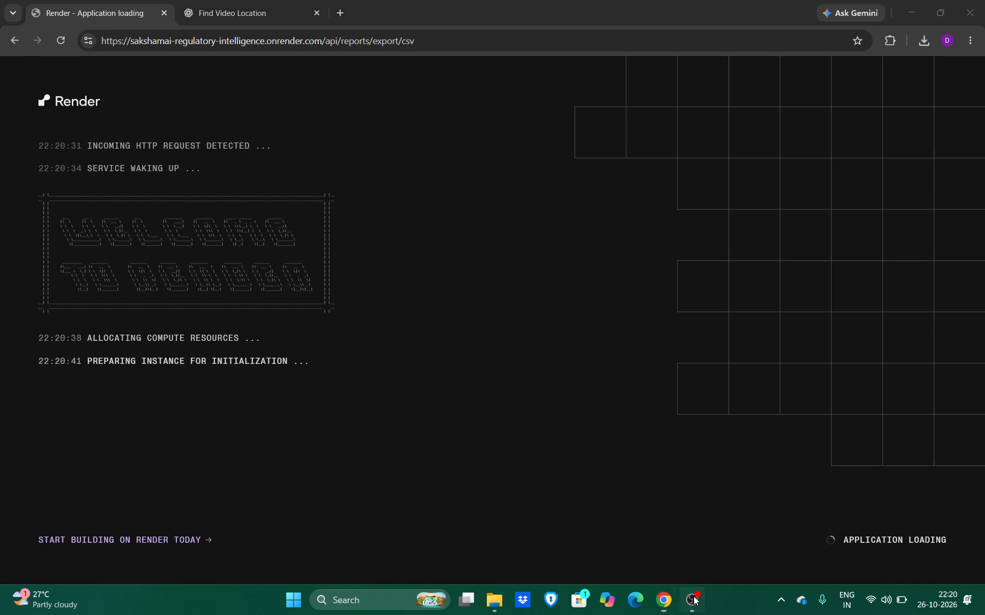
{"action": "left_click", "coordinate": [863, 479]}
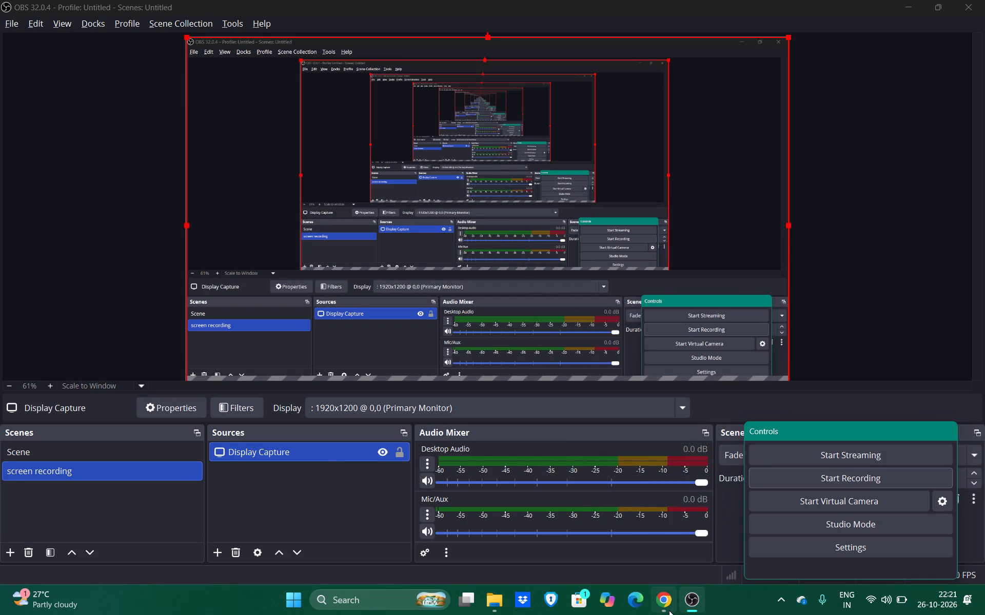
Switch to Chrome and allow the AICTE SAKSHAM site to download multiple files.
{"action": "left_click", "coordinate": [660, 545]}
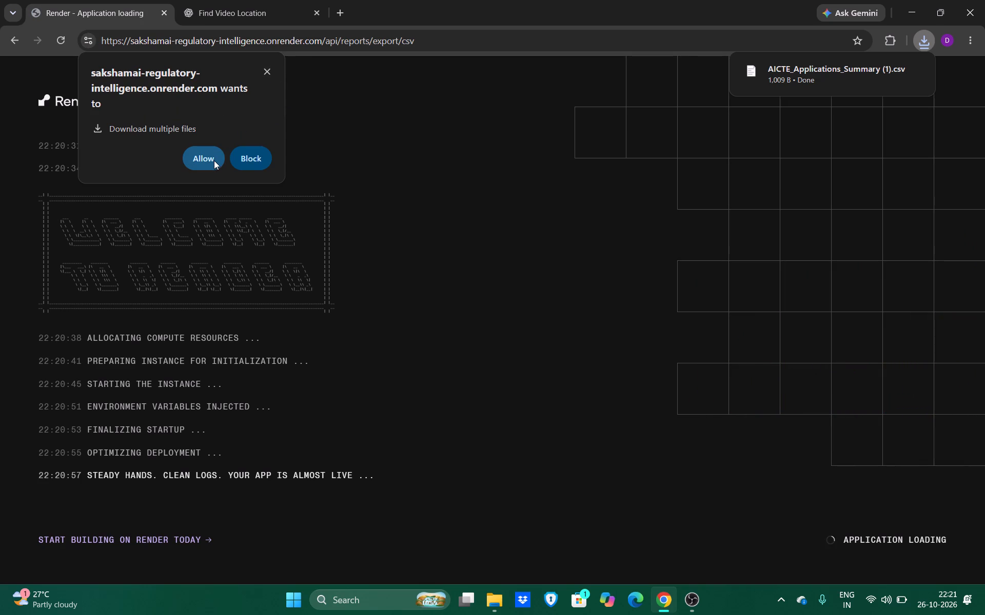
{"action": "left_click", "coordinate": [187, 159]}
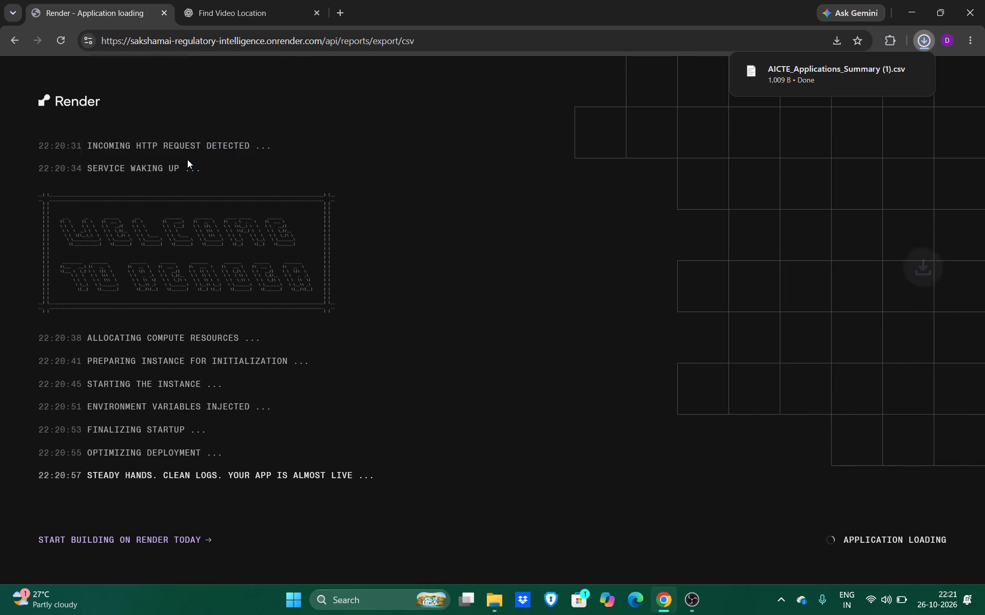
Examine Chrome's recent download history for the exported AICTE_Applications_Summary CSV files.
{"action": "left_click", "coordinate": [923, 40]}
{"action": "left_click", "coordinate": [923, 40]}
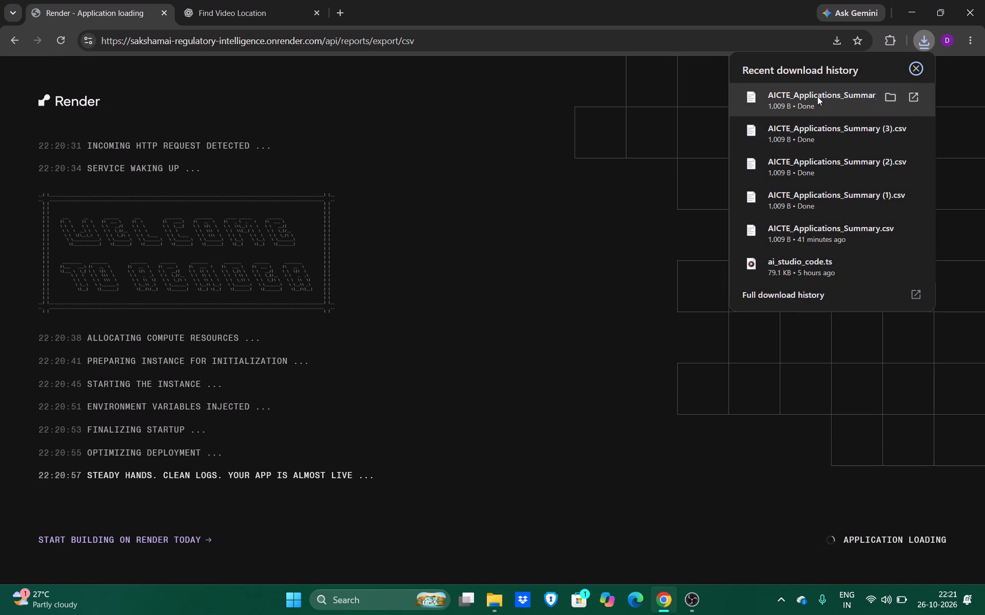
{"action": "scroll", "coordinate": [803, 271], "scroll_direction": "down", "scroll_amount": 1}
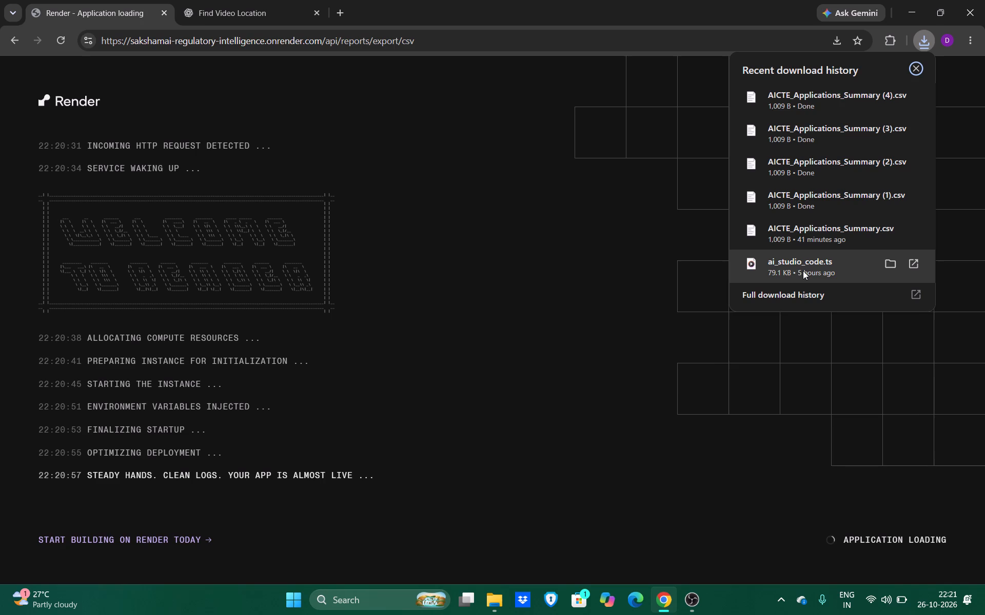
{"action": "scroll", "coordinate": [803, 271], "scroll_direction": "down", "scroll_amount": 1}
{"action": "scroll", "coordinate": [803, 271], "scroll_direction": "up", "scroll_amount": 4}
{"action": "left_click", "coordinate": [916, 66]}
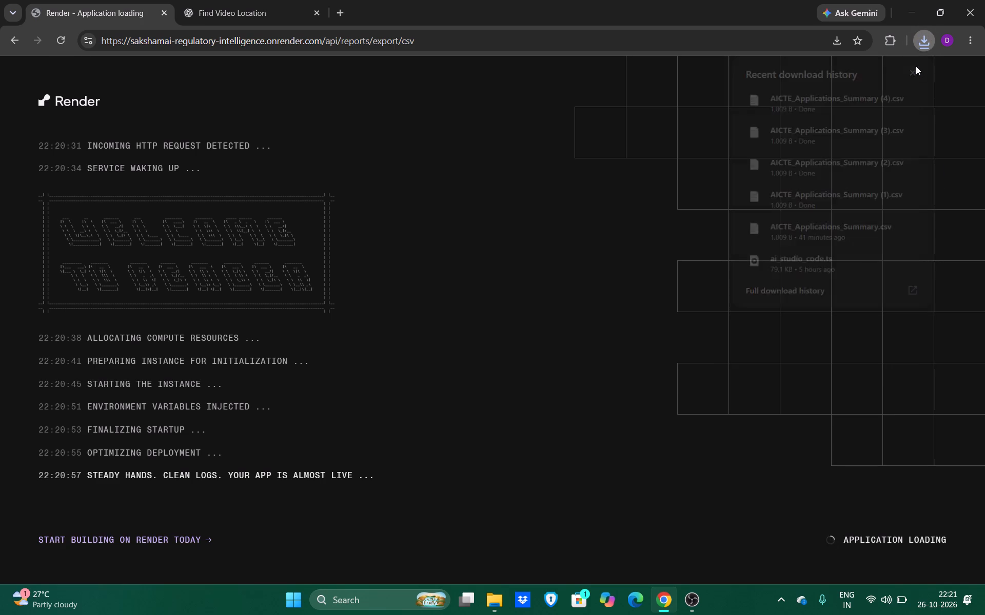
{"action": "left_click", "coordinate": [920, 50]}
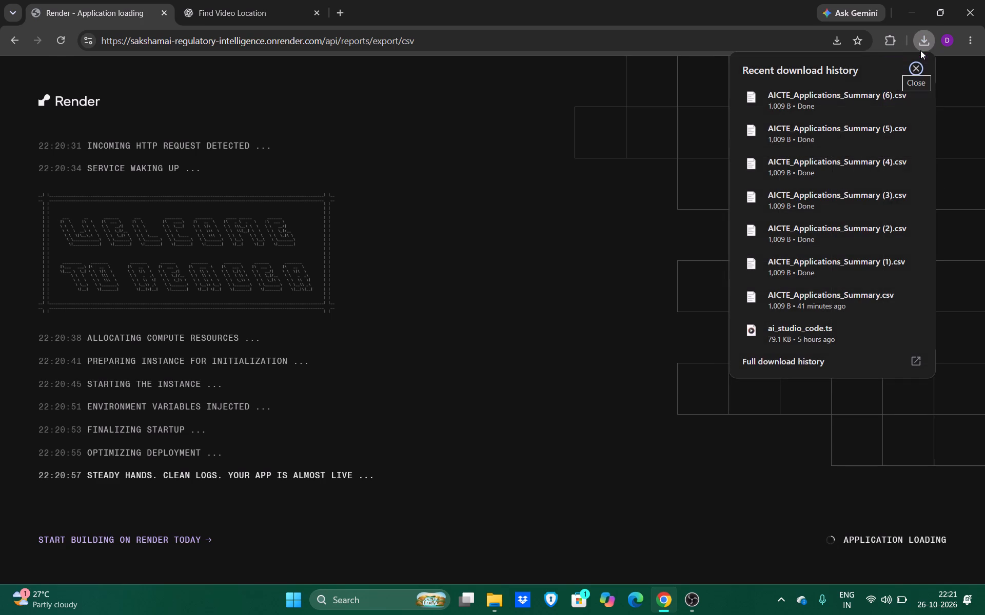
{"action": "scroll", "coordinate": [829, 268], "scroll_direction": "down", "scroll_amount": 3}
{"action": "scroll", "coordinate": [829, 268], "scroll_direction": "up", "scroll_amount": 4}
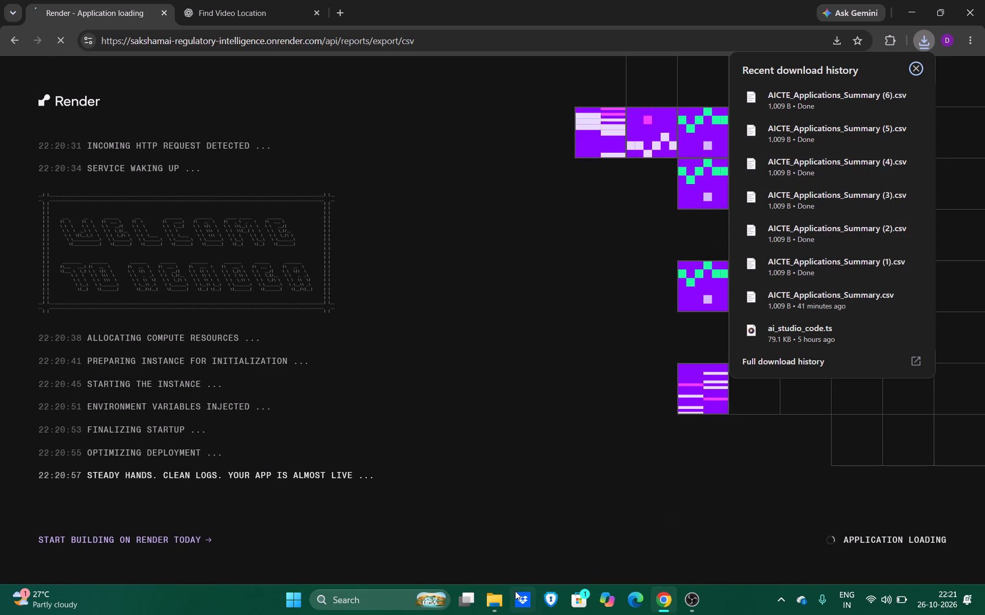
Switch to File Explorer and open the Downloads folder.
{"action": "left_click", "coordinate": [490, 594]}
{"action": "left_click", "coordinate": [460, 545]}
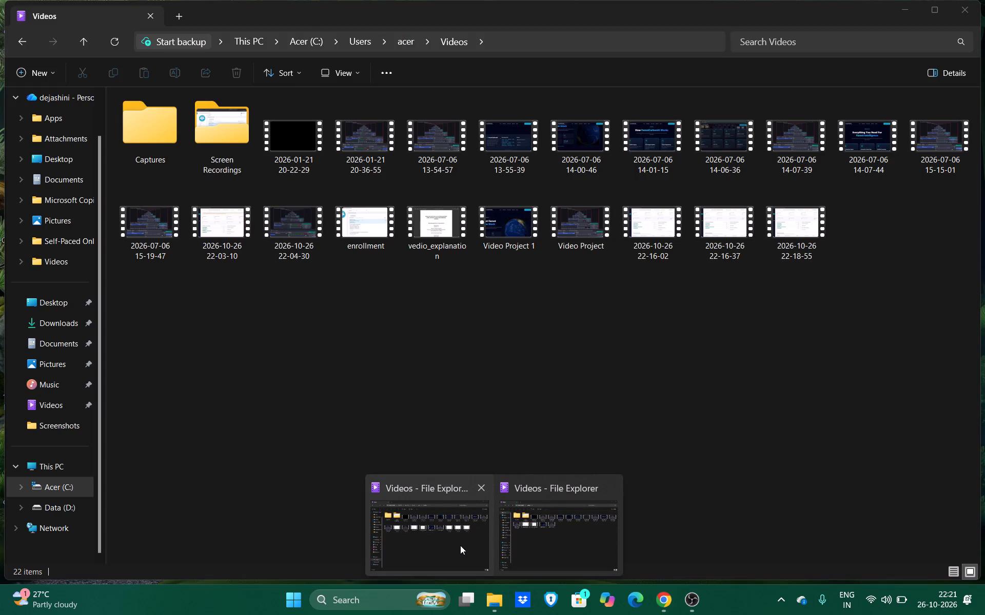
{"action": "scroll", "coordinate": [38, 158], "scroll_direction": "up", "scroll_amount": 9}
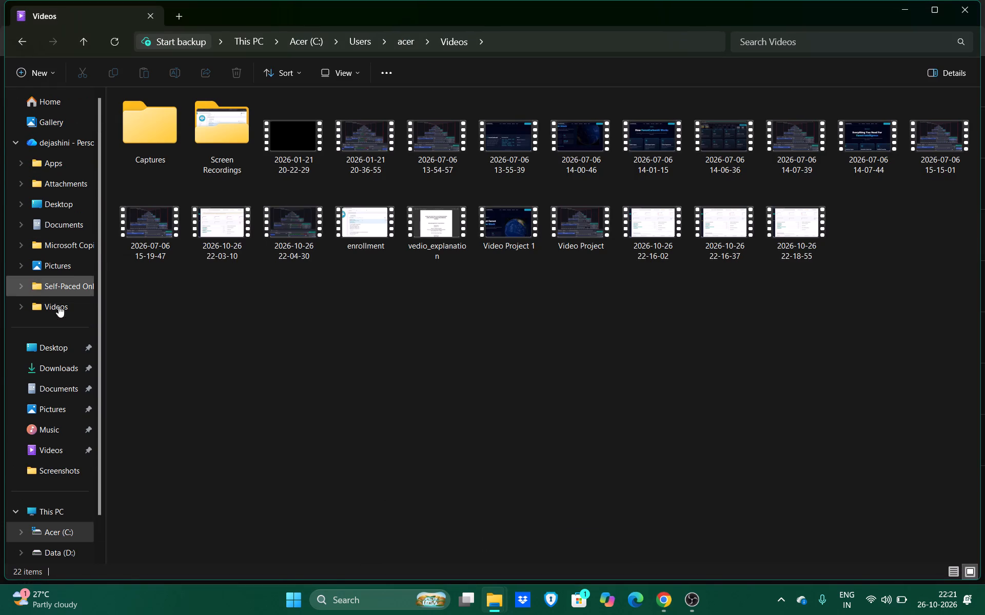
{"action": "left_click", "coordinate": [47, 372]}
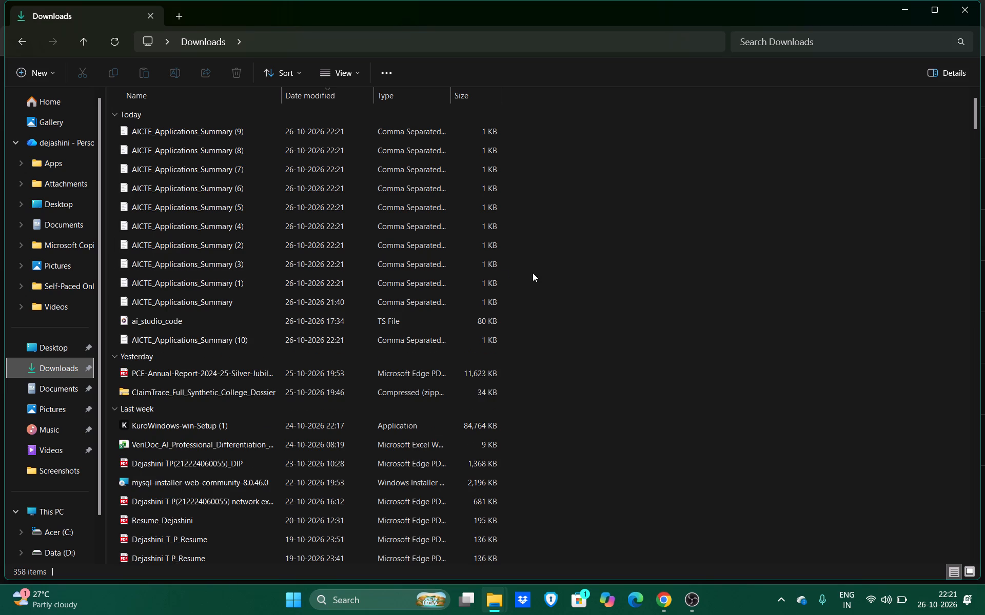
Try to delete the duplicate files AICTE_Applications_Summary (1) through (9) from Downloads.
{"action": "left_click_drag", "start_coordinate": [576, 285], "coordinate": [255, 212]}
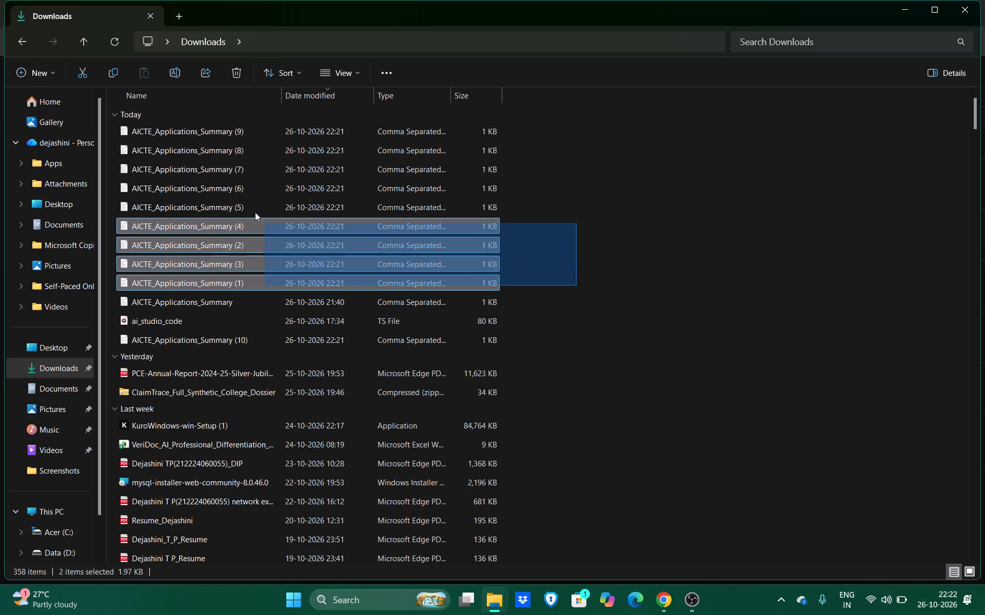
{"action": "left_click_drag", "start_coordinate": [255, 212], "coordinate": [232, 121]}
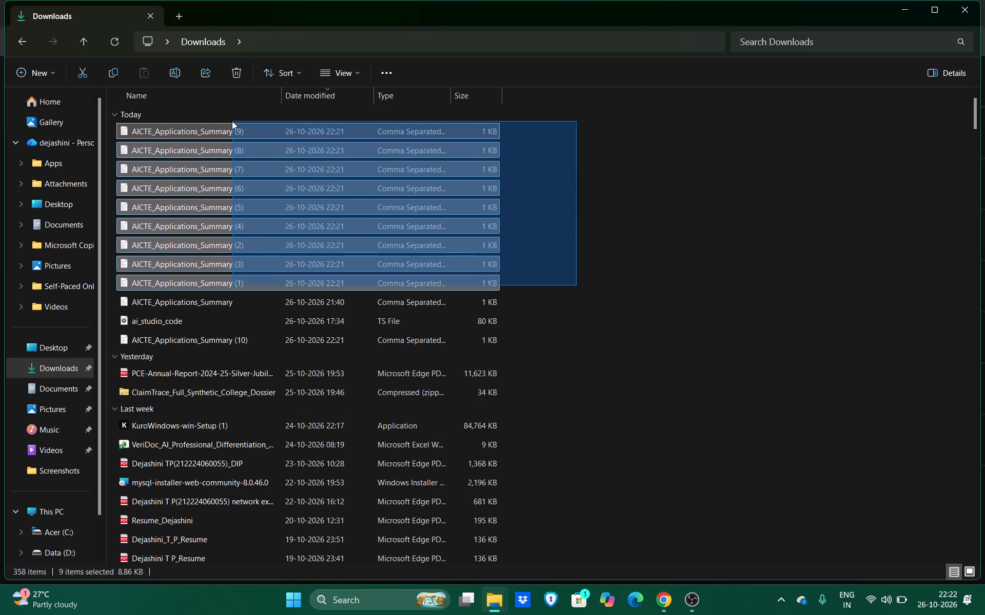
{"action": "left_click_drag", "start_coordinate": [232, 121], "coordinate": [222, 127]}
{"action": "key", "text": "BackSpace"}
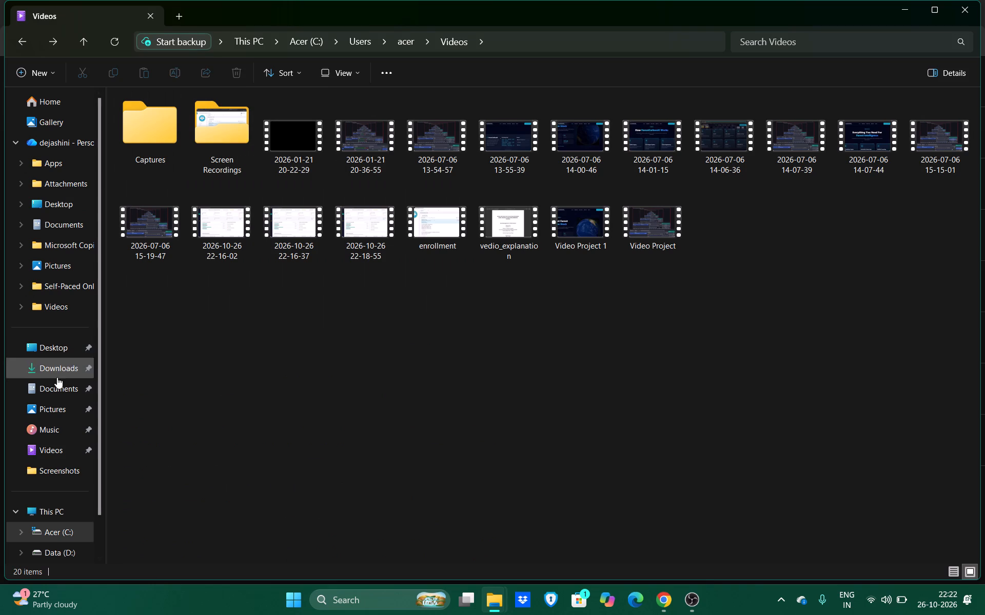
Delete the duplicate files AICTE_Applications_Summary (1) through (12) from the Downloads folder.
{"action": "left_click", "coordinate": [55, 371]}
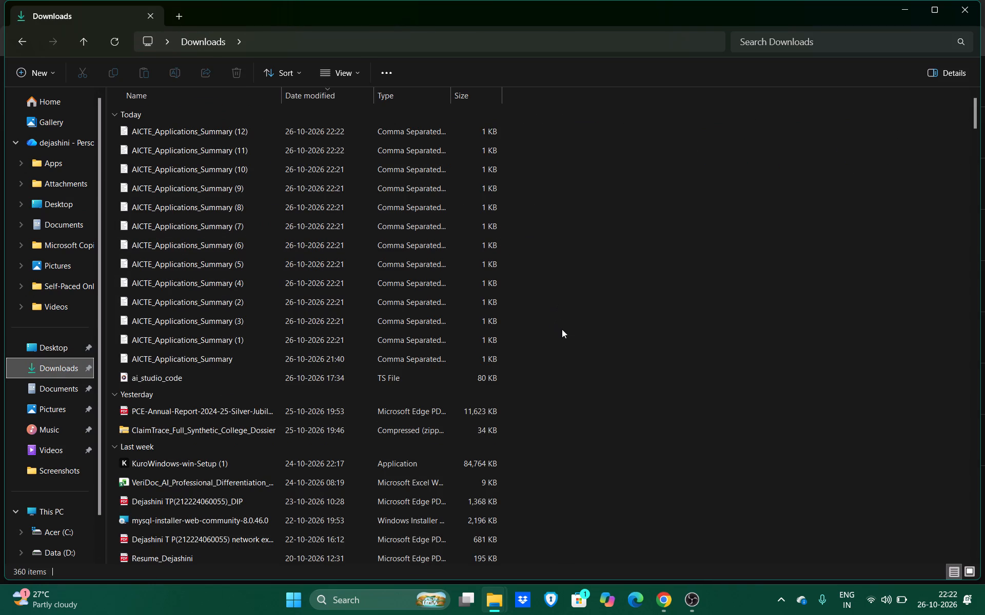
{"action": "left_click_drag", "start_coordinate": [551, 348], "coordinate": [346, 128]}
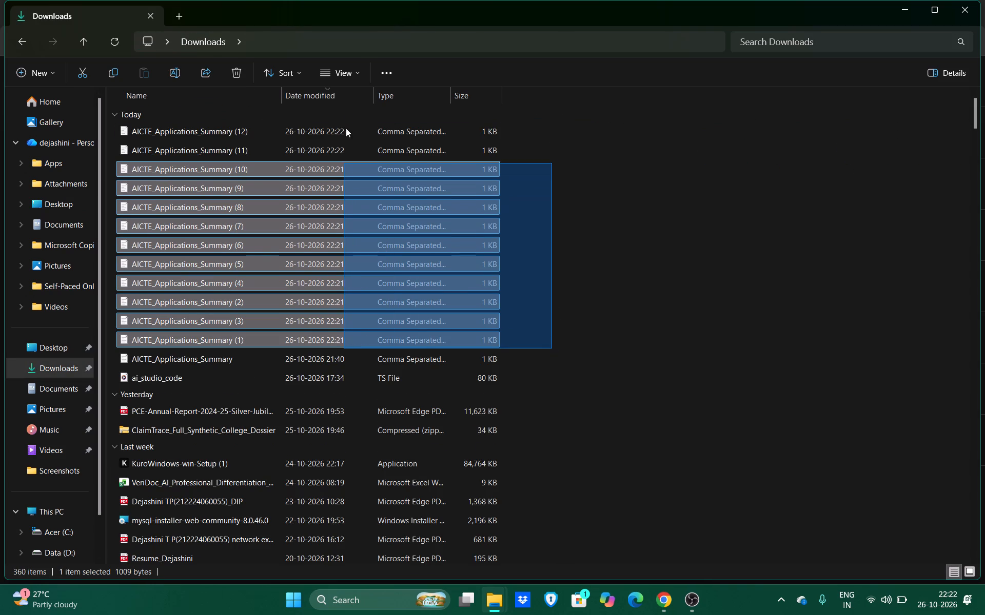
{"action": "left_click_drag", "start_coordinate": [346, 128], "coordinate": [294, 128]}
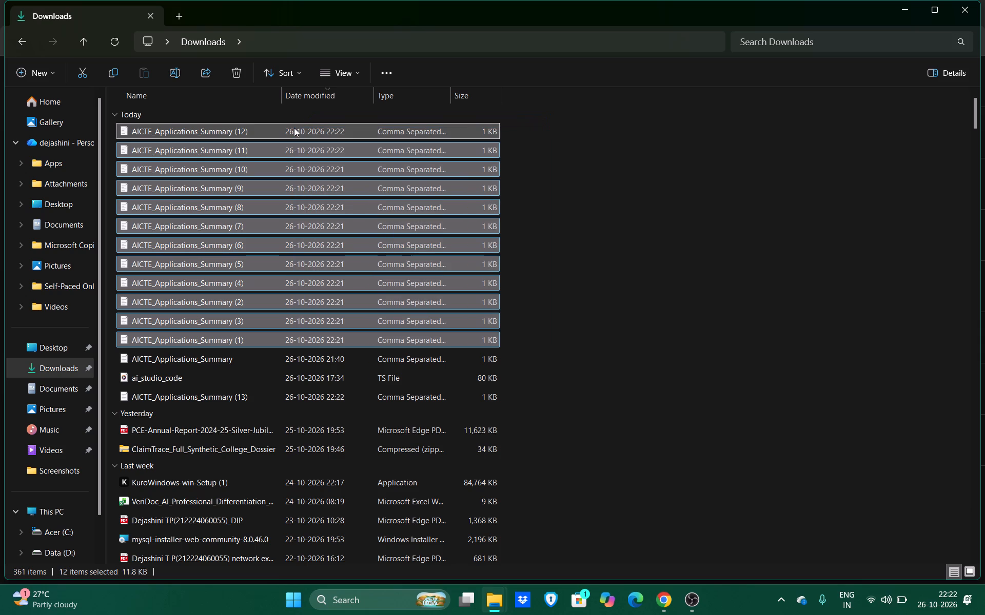
{"action": "key", "text": "Delete"}
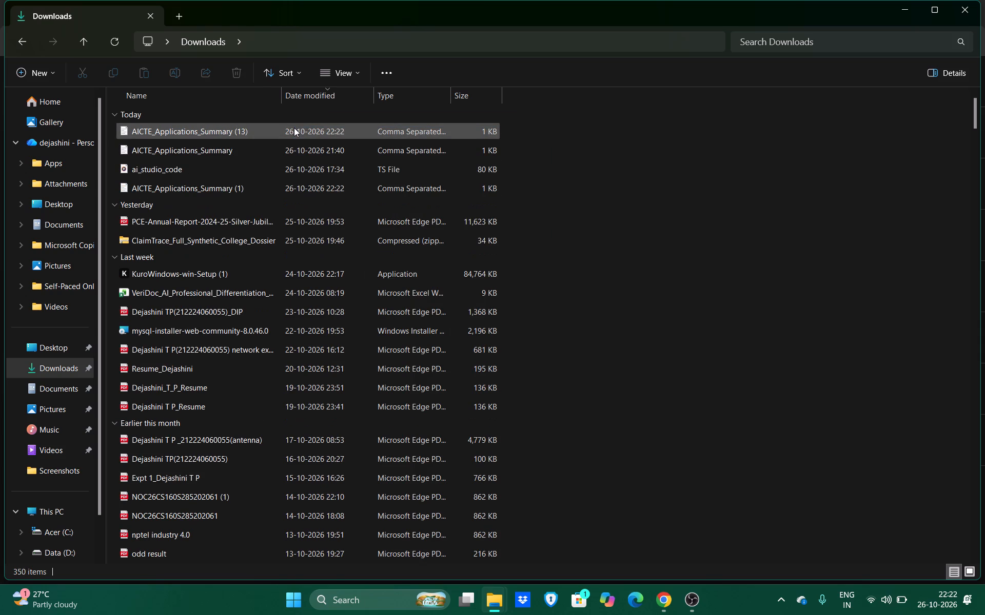
Select the AICTE_Applications_Summary (13) file, and minimise File Explorer to return to Chrome.
{"action": "left_click", "coordinate": [294, 128]}
{"action": "key", "text": "Insert"}
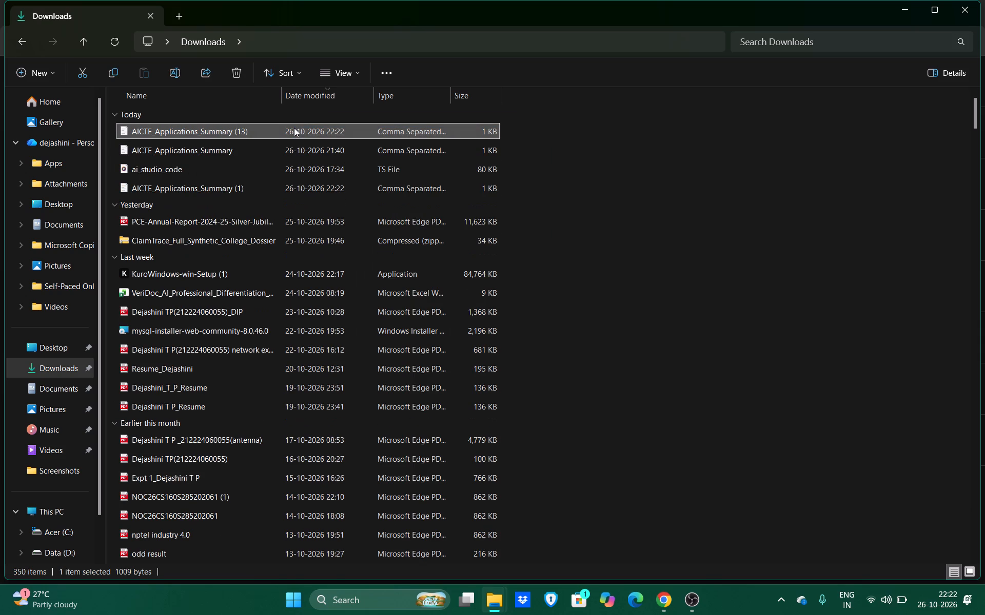
{"action": "left_click", "coordinate": [907, 6]}
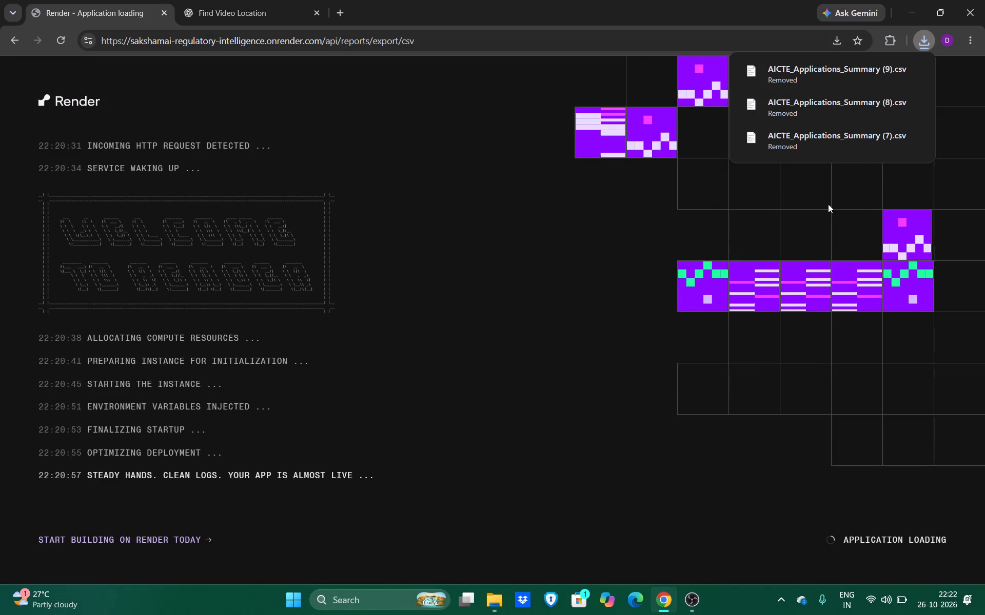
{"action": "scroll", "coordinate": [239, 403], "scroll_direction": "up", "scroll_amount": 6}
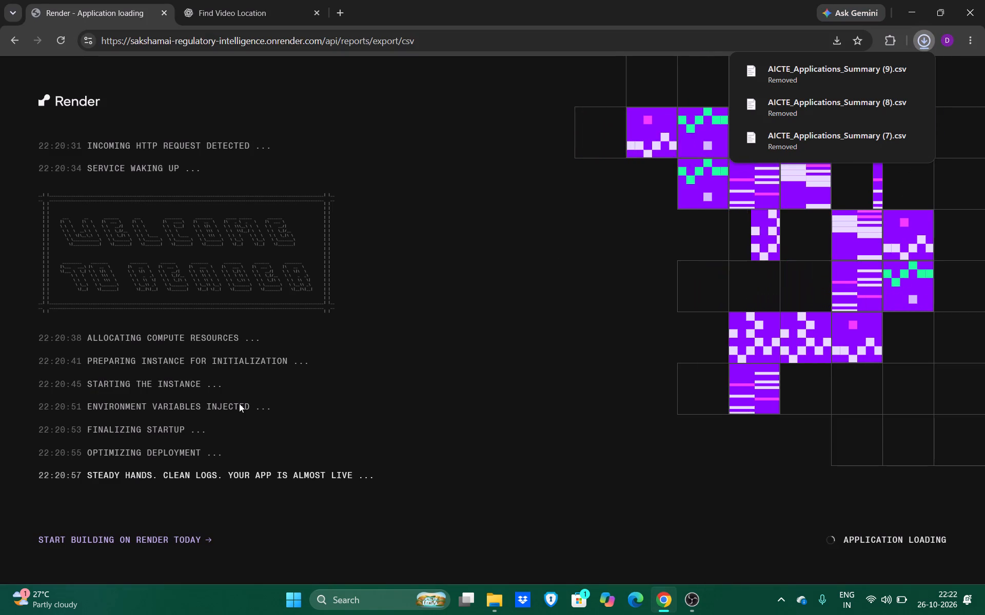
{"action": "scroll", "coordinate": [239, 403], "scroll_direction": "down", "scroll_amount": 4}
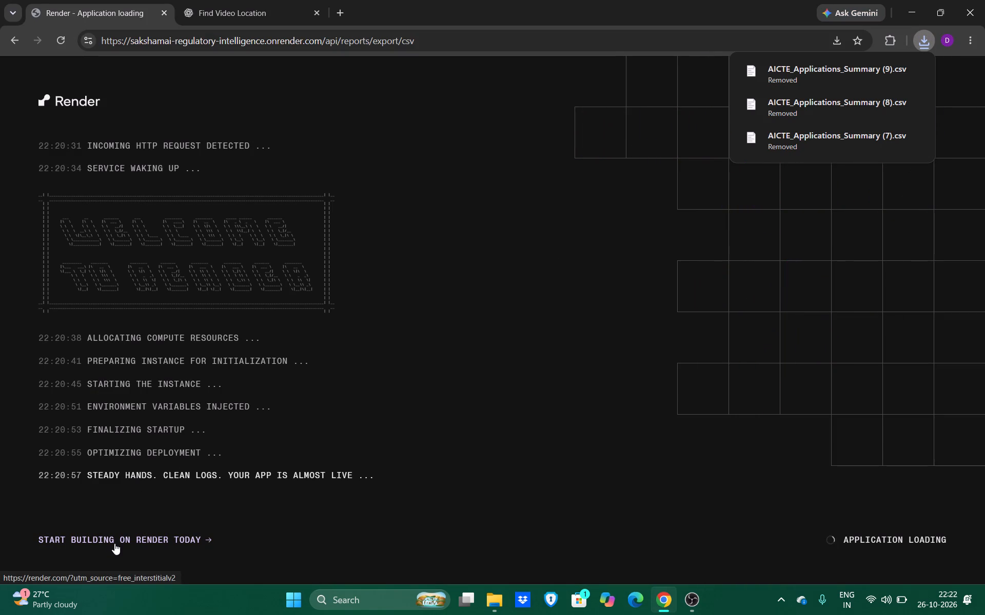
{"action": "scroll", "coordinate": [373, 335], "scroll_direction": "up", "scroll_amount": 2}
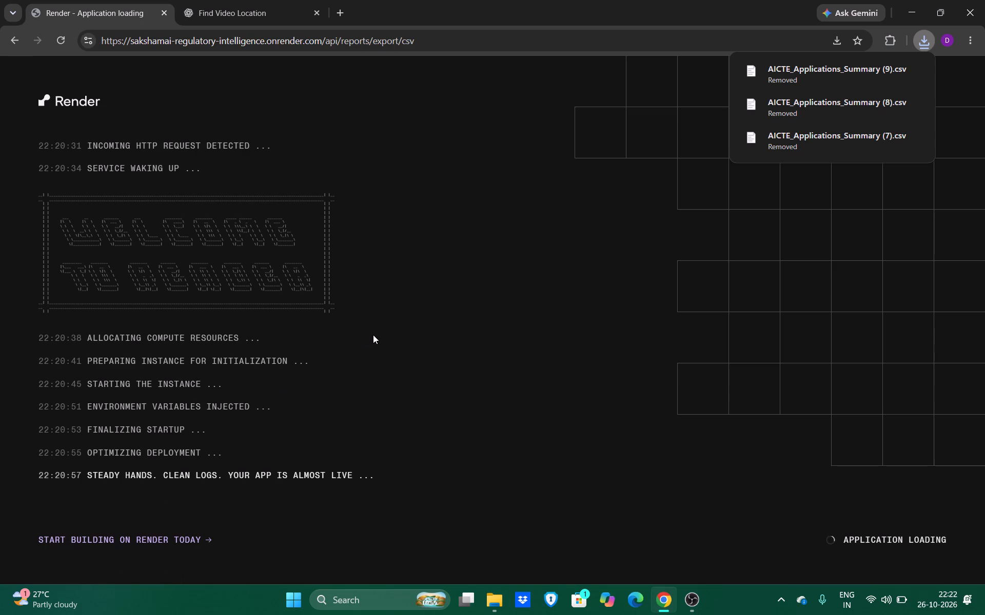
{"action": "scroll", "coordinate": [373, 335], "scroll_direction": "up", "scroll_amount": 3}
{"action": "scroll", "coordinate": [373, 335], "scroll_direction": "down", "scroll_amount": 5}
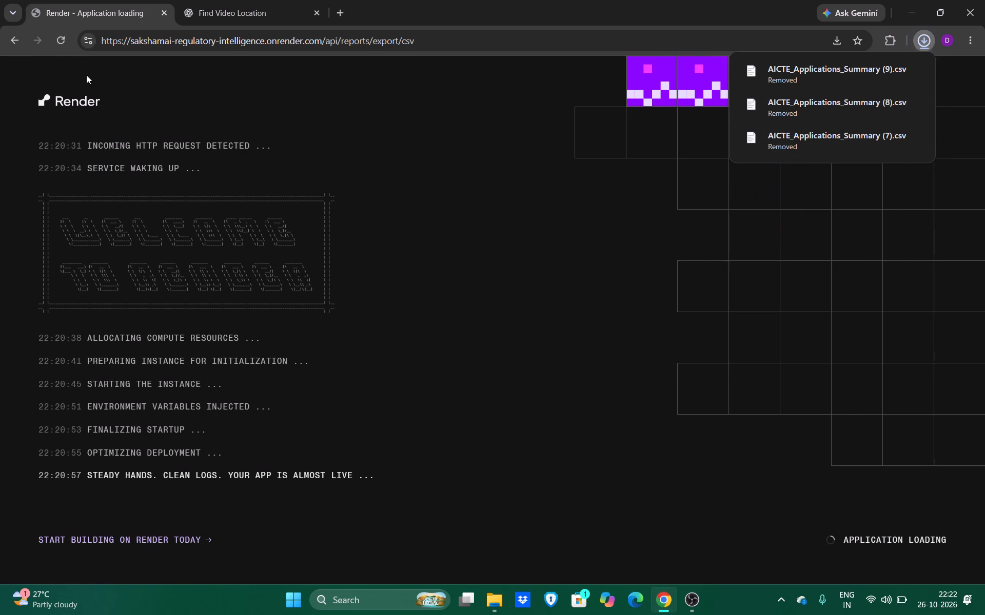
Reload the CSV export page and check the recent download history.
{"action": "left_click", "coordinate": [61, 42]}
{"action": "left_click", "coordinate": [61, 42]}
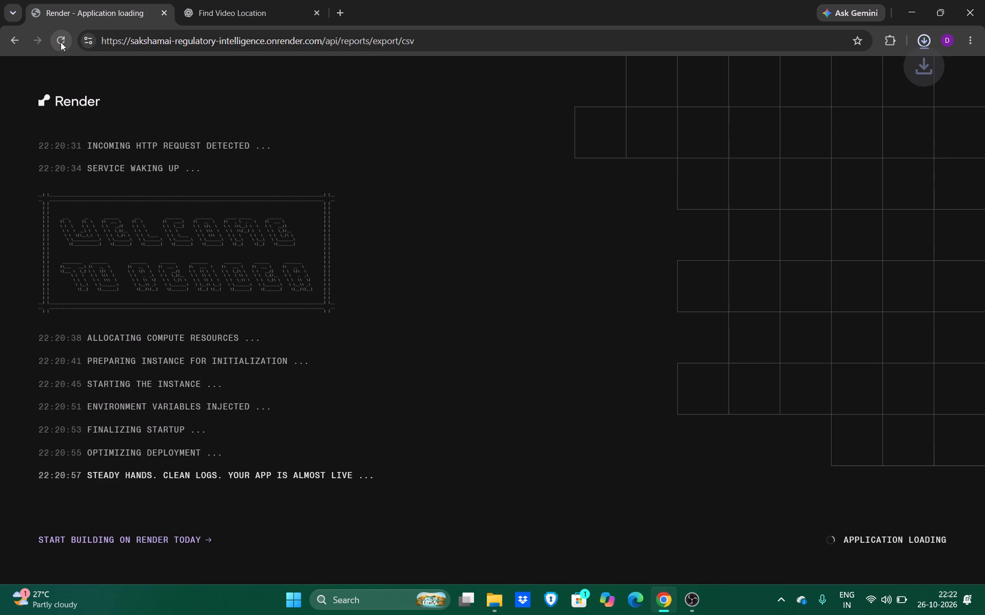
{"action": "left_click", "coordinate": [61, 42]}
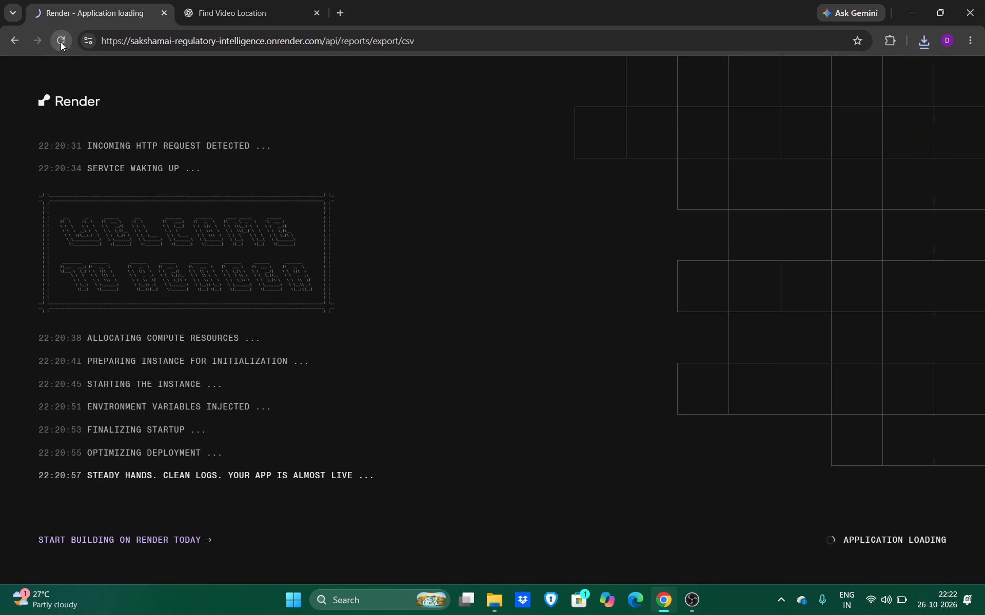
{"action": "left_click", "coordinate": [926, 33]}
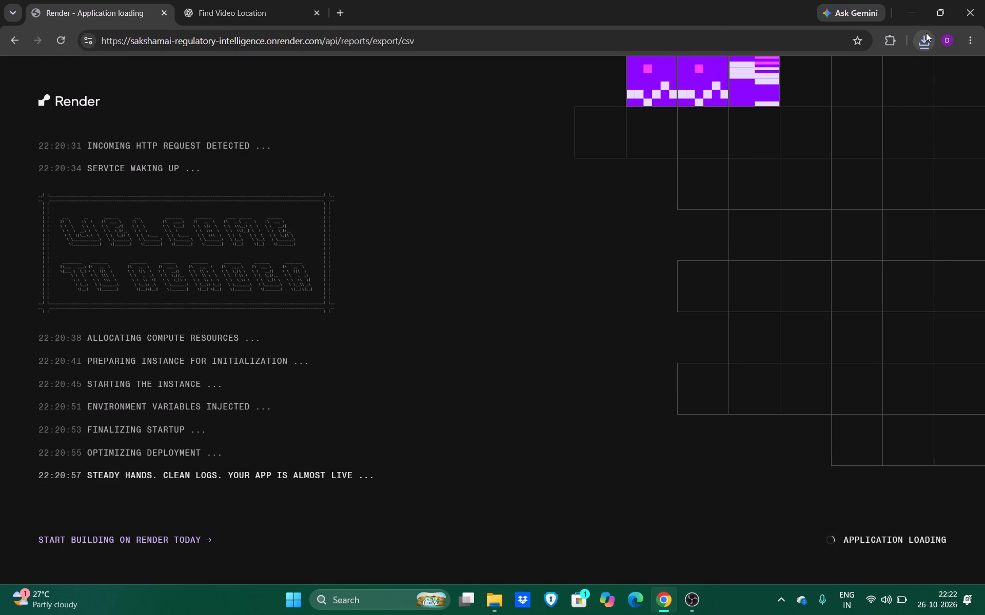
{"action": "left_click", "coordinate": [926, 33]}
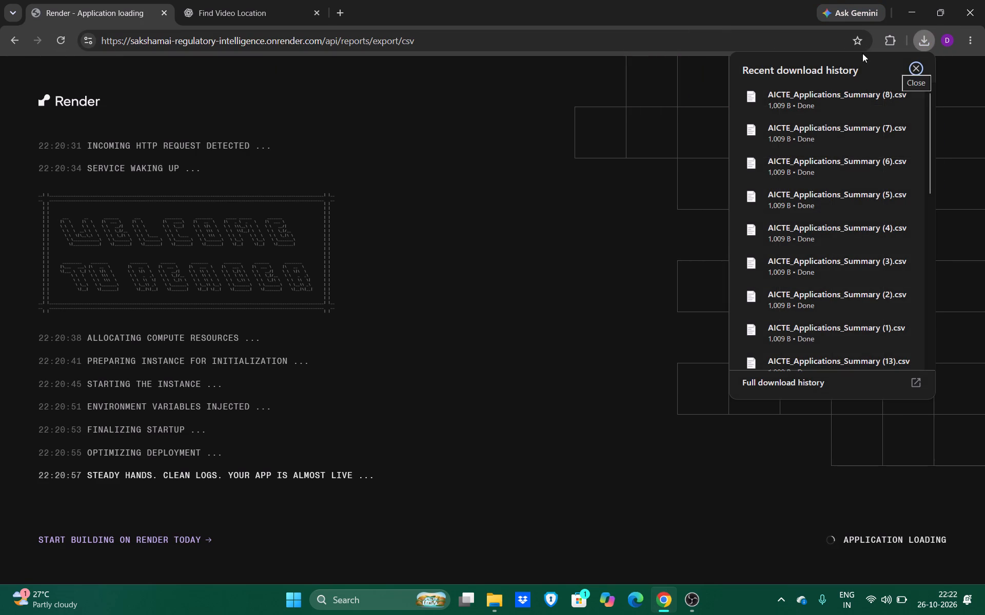
Close the Chrome and OBS Studio windows.
{"action": "left_click", "coordinate": [983, 0]}
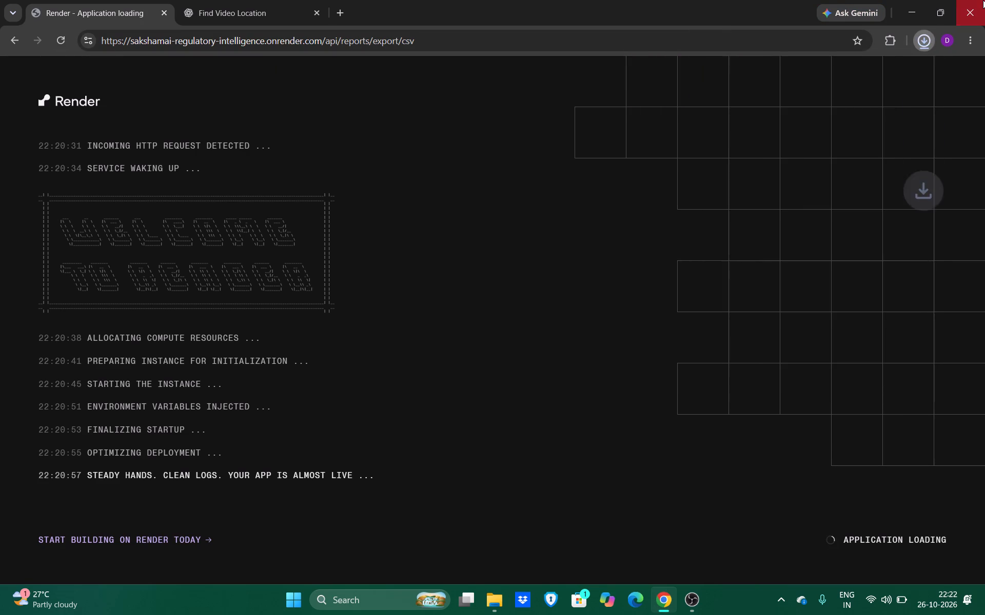
{"action": "left_click", "coordinate": [962, 2]}
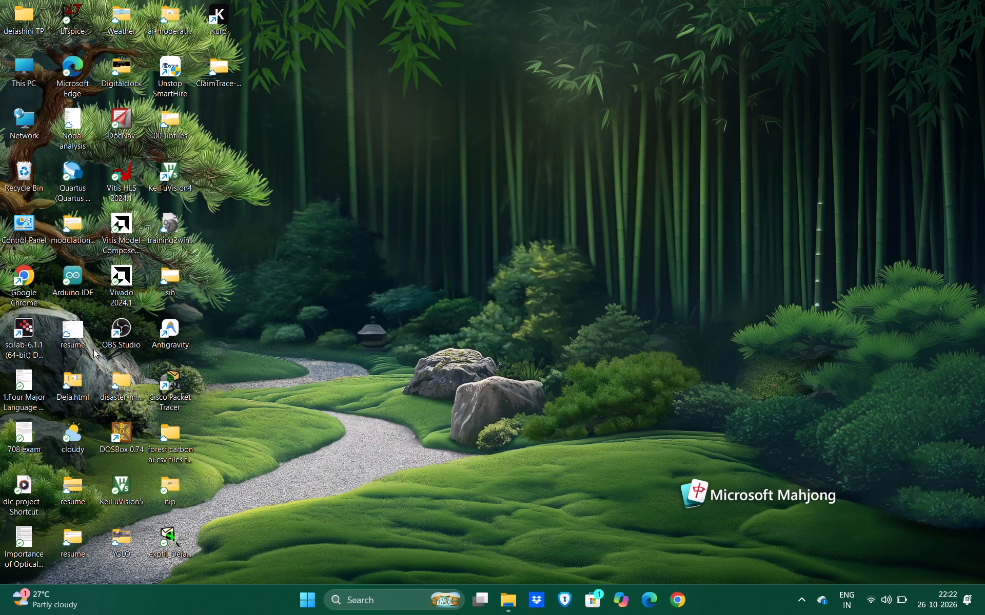
Relaunch OBS Studio from the desktop.
{"action": "double_click", "coordinate": [124, 340]}
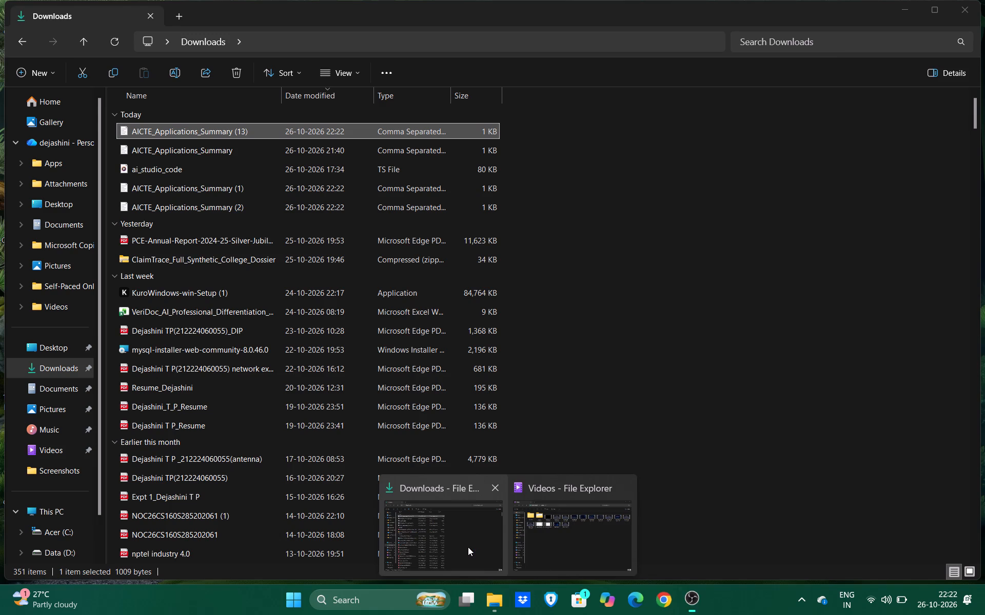
Delete the duplicate files AICTE_Applications_Summary (1) through (9) and (13) from the Downloads folder, and minimise File Explorer.
{"action": "left_click", "coordinate": [468, 547]}
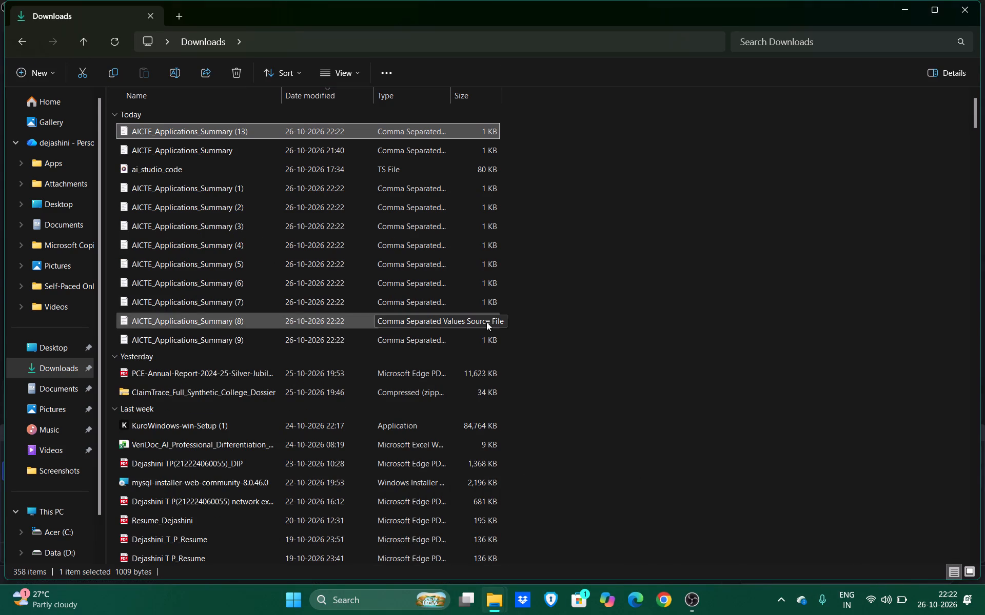
{"action": "left_click_drag", "start_coordinate": [548, 335], "coordinate": [281, 218]}
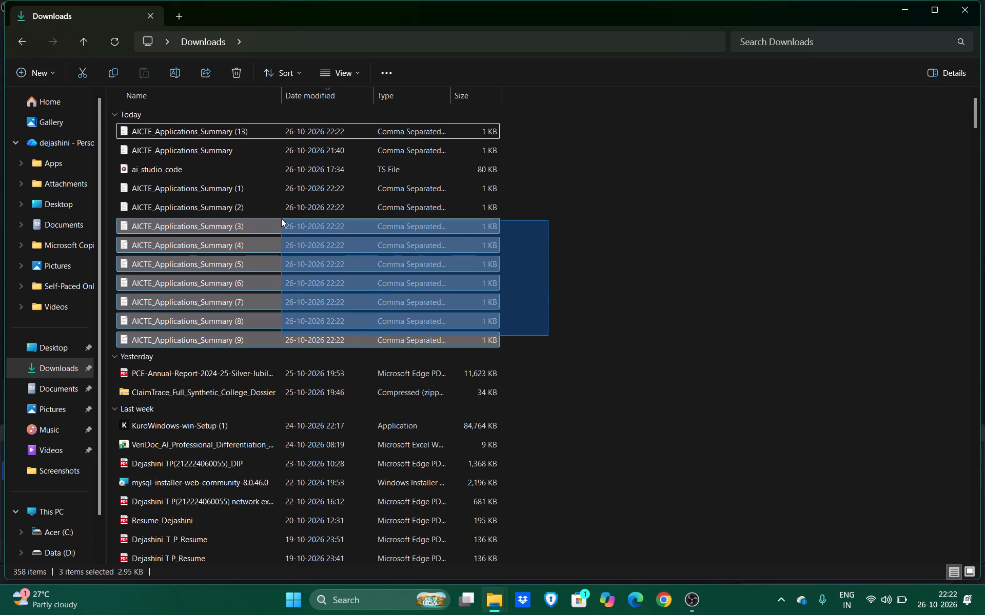
{"action": "left_click_drag", "start_coordinate": [281, 218], "coordinate": [260, 184]}
{"action": "key", "text": "Delete"}
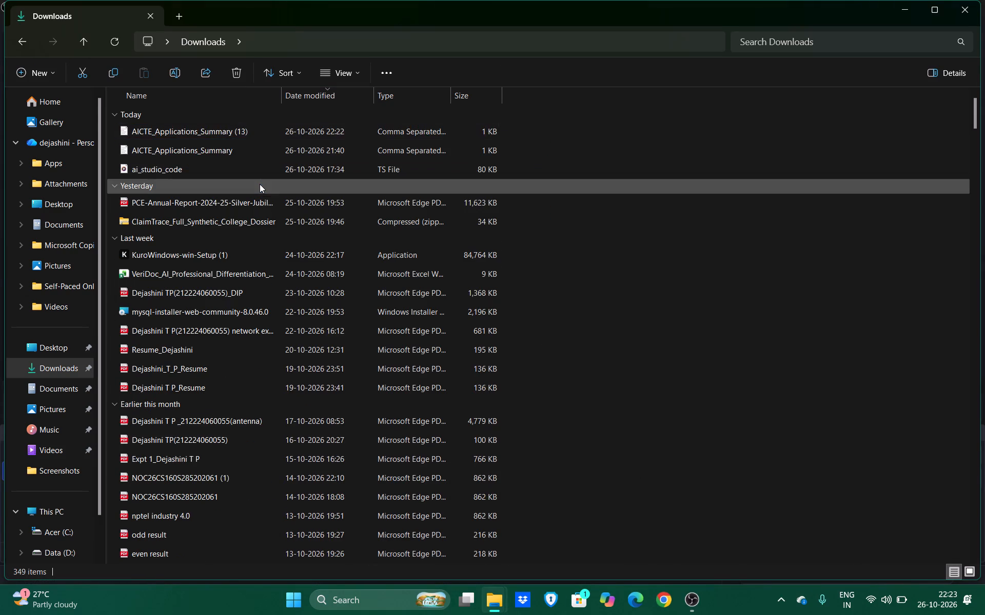
{"action": "left_click", "coordinate": [349, 133]}
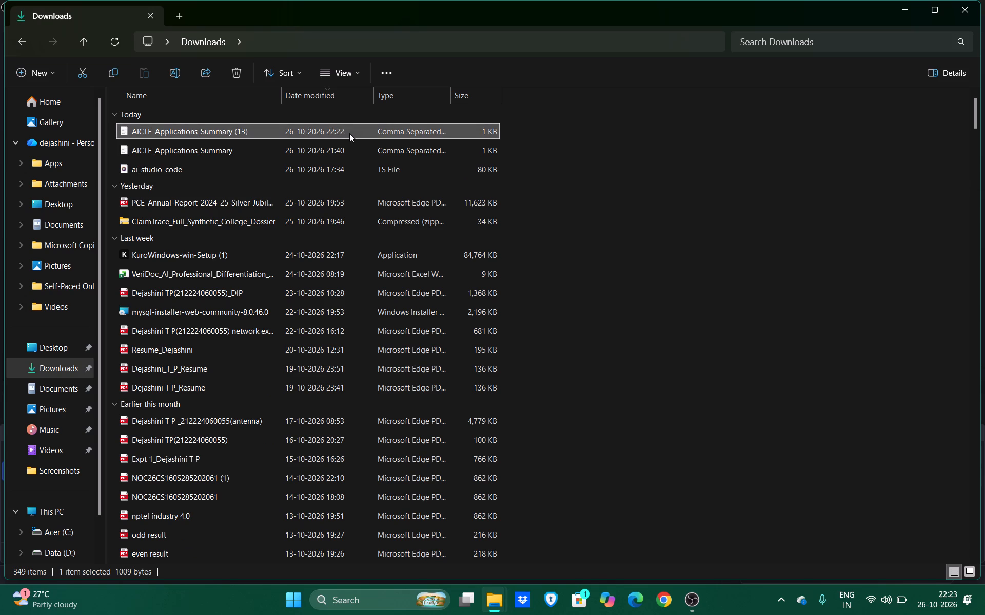
{"action": "key", "text": "Delete"}
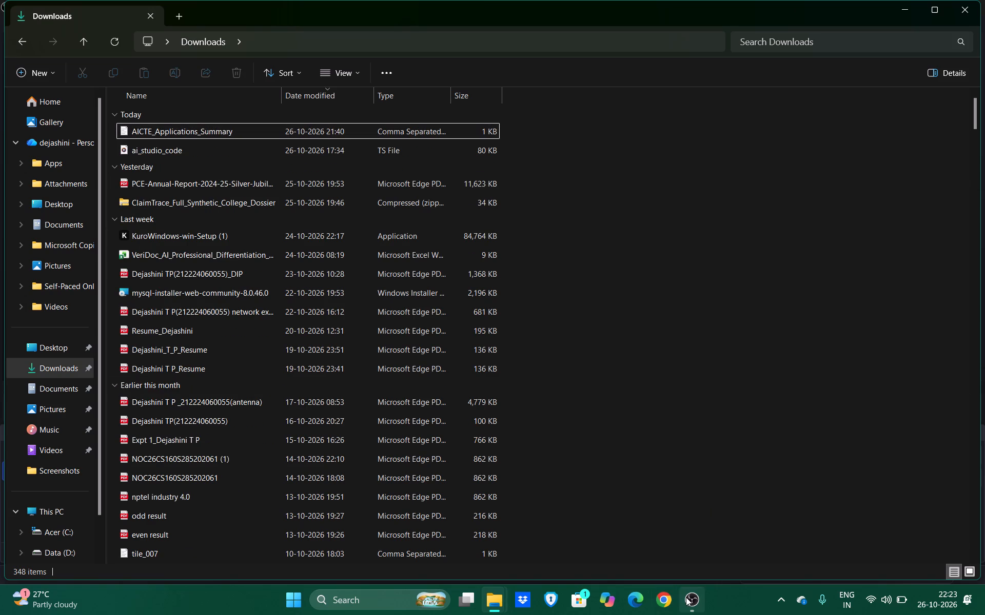
{"action": "left_click", "coordinate": [901, 12]}
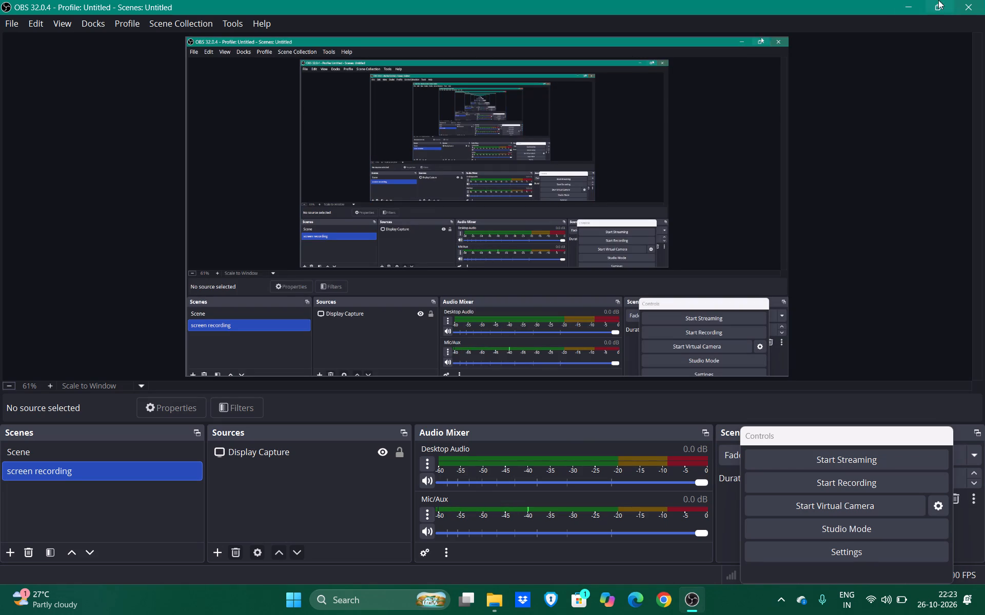
Select the Display Capture source in the screen recording scene, and minimise OBS Studio.
{"action": "left_click", "coordinate": [277, 458]}
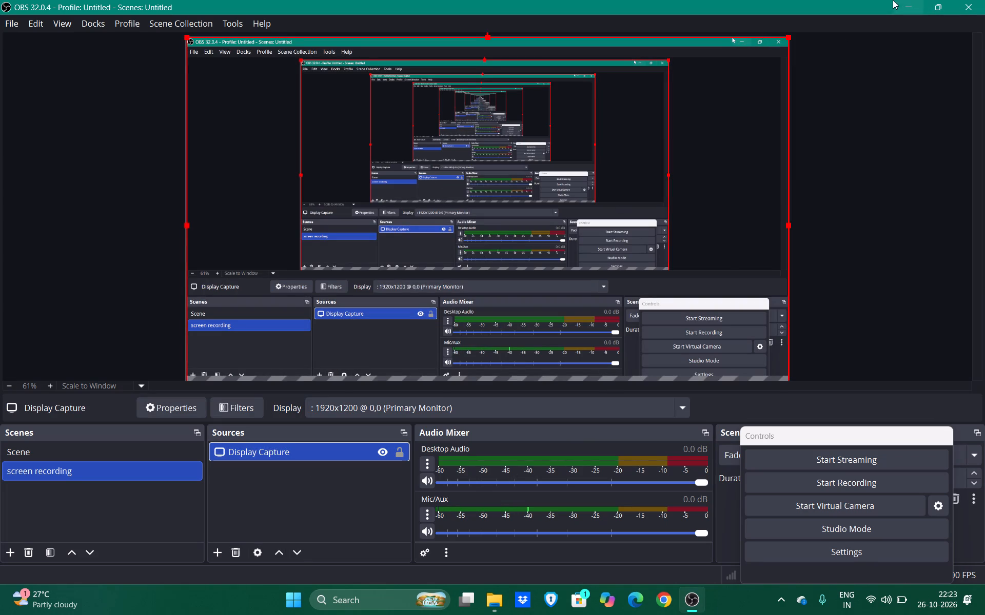
{"action": "left_click", "coordinate": [907, 6]}
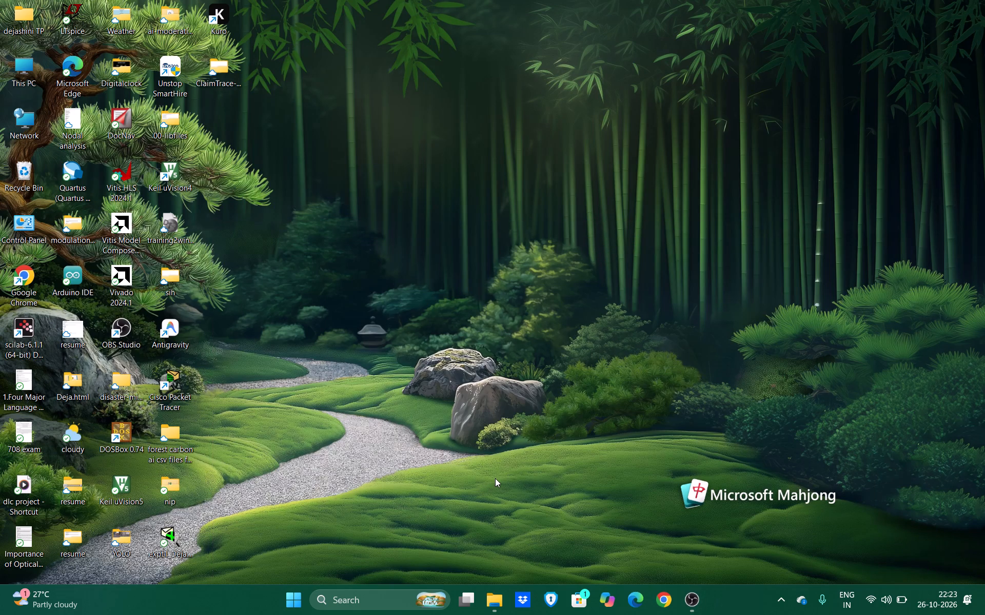
Launch Google Chrome and place the cursor in the address bar.
{"action": "type", "text": "chr"}
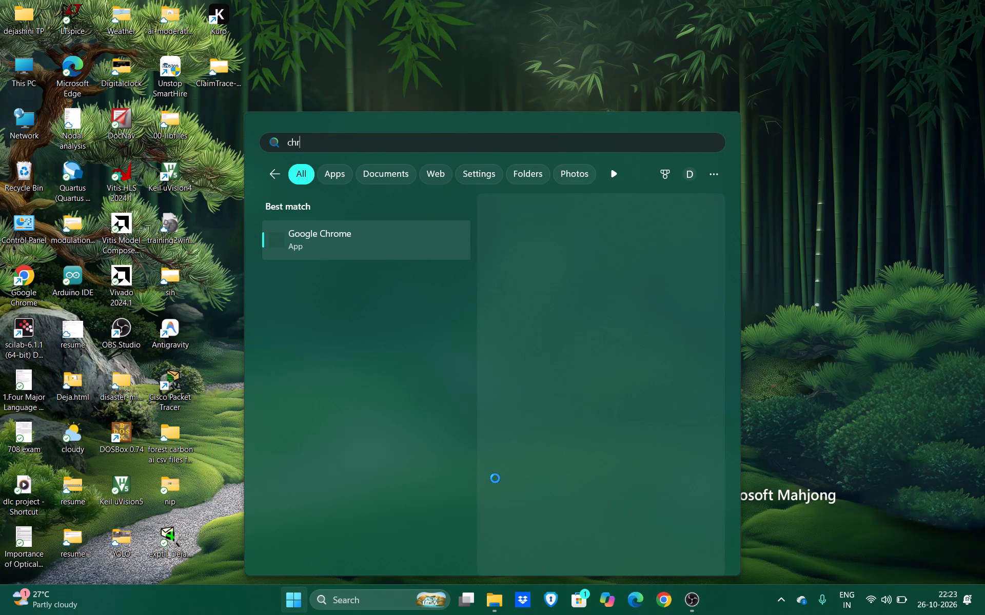
{"action": "key", "text": "Return"}
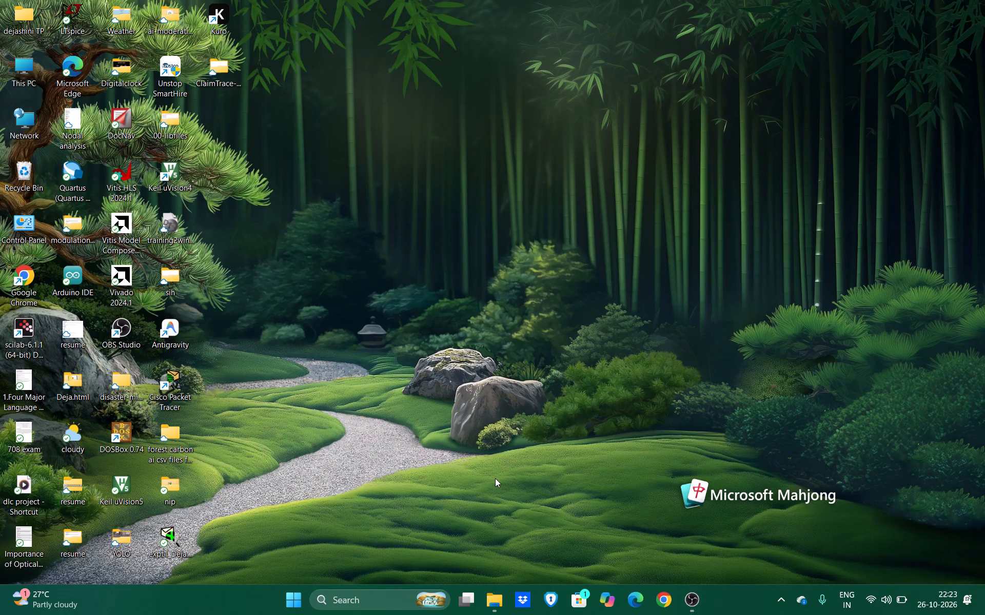
{"action": "left_click", "coordinate": [462, 20]}
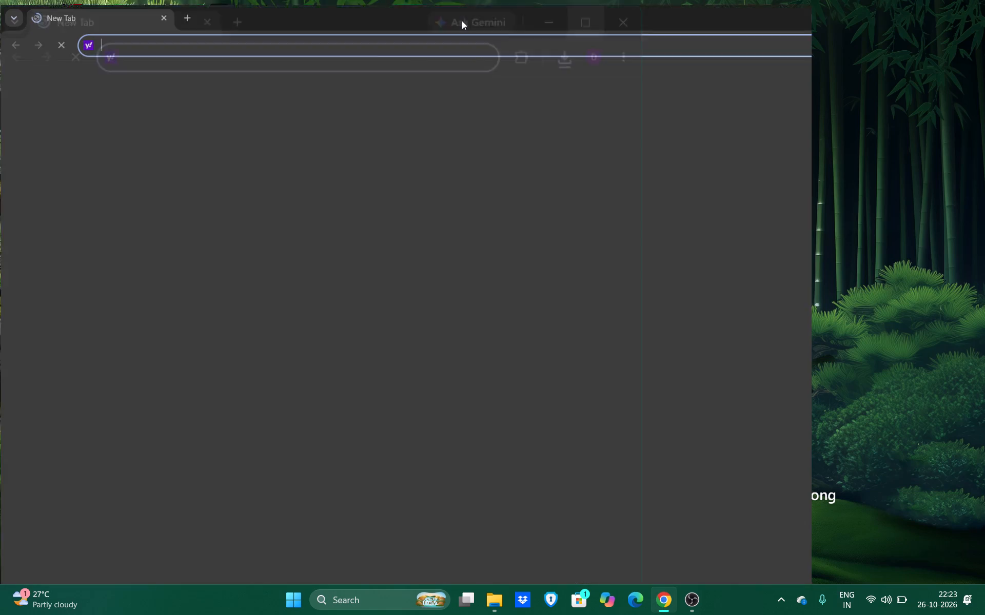
{"action": "left_click", "coordinate": [330, 37]}
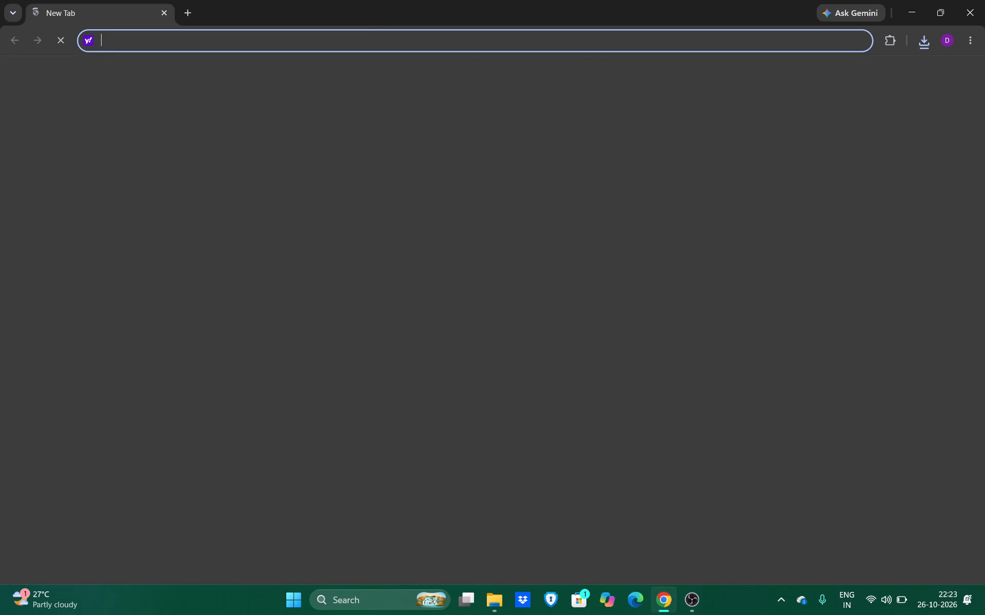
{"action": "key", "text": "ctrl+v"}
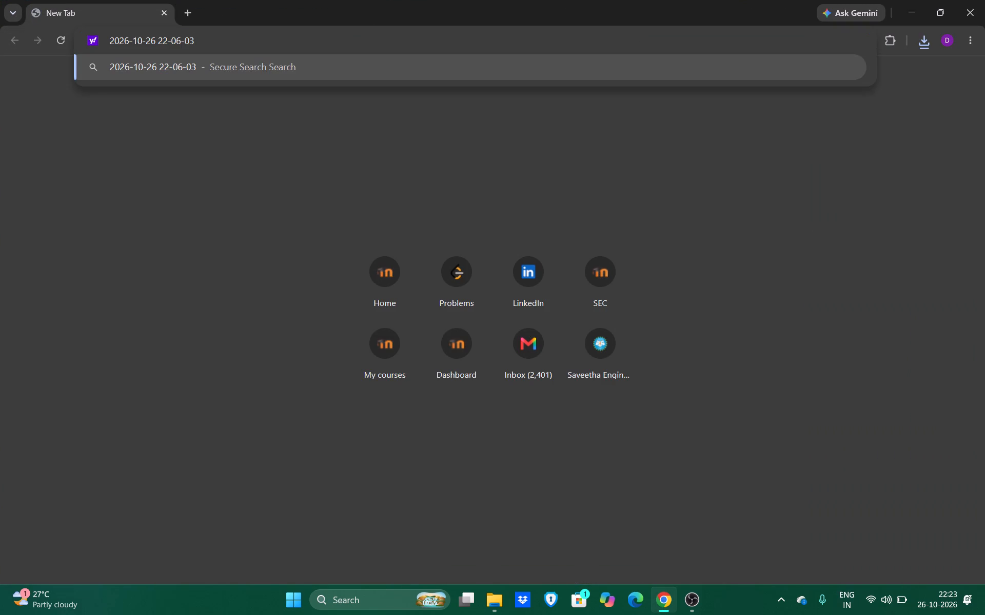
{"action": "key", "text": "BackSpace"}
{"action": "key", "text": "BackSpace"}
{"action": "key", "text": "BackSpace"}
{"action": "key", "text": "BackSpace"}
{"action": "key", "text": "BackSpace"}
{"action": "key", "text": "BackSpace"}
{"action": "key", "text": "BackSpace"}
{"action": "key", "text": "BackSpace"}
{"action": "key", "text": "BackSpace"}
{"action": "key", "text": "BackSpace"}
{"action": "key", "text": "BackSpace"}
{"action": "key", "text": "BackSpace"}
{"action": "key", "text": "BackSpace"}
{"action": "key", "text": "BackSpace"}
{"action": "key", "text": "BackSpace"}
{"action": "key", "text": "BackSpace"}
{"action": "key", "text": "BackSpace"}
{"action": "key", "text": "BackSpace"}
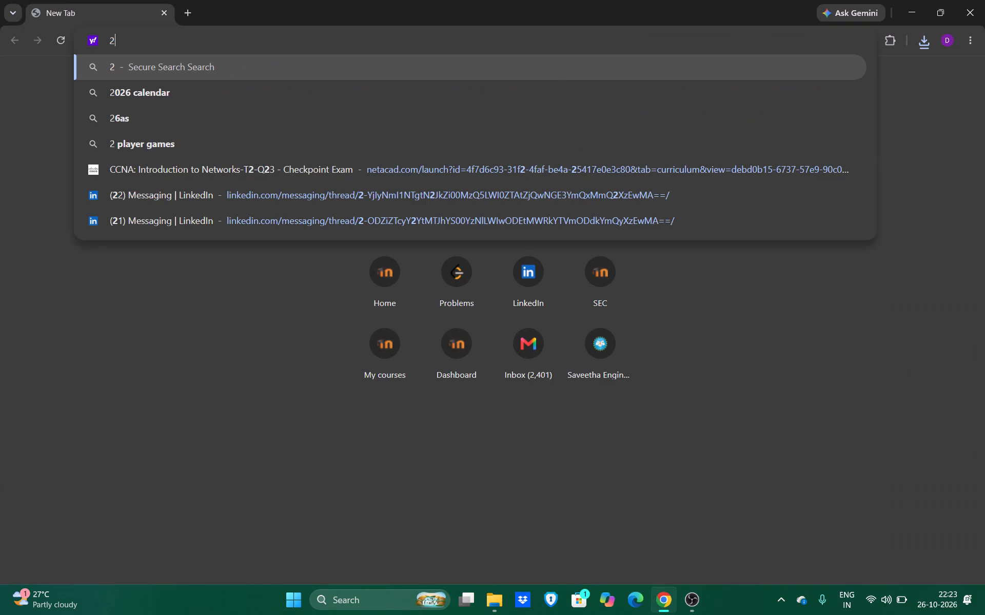
{"action": "key", "text": "super+v"}
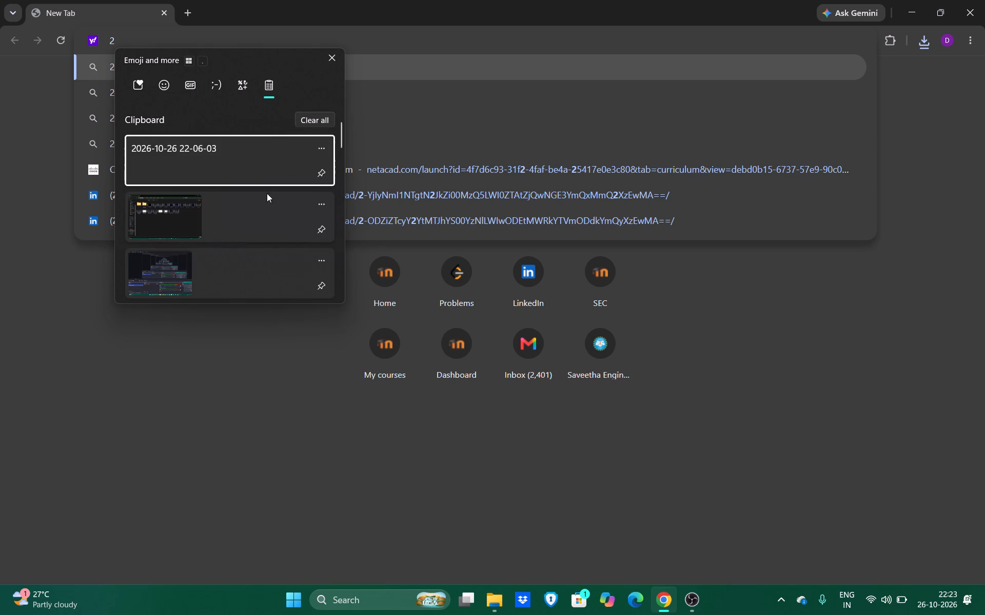
{"action": "scroll", "coordinate": [262, 277], "scroll_direction": "down", "scroll_amount": 2}
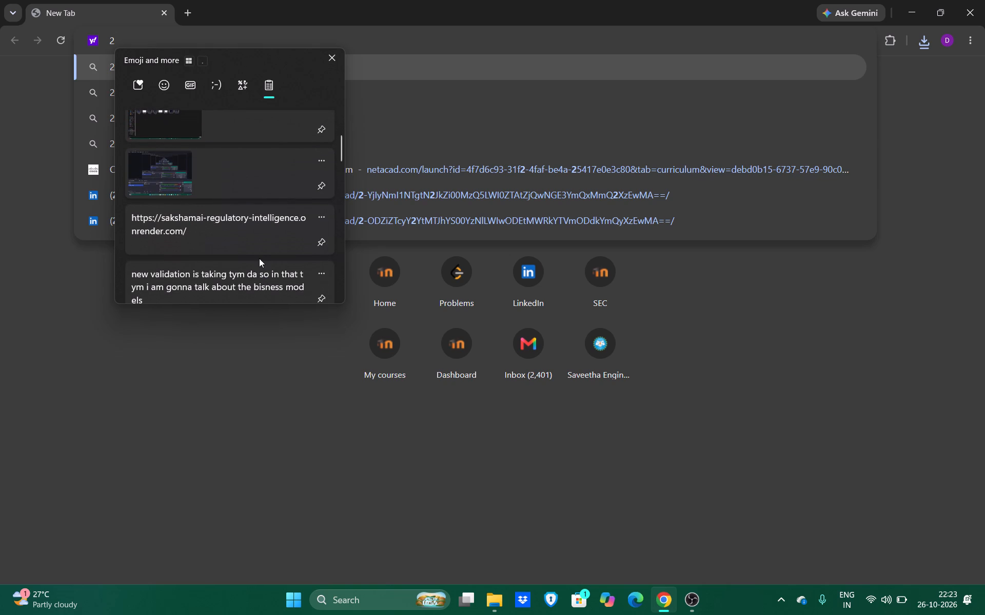
{"action": "left_click", "coordinate": [246, 237]}
{"action": "key", "text": "ctrl+v"}
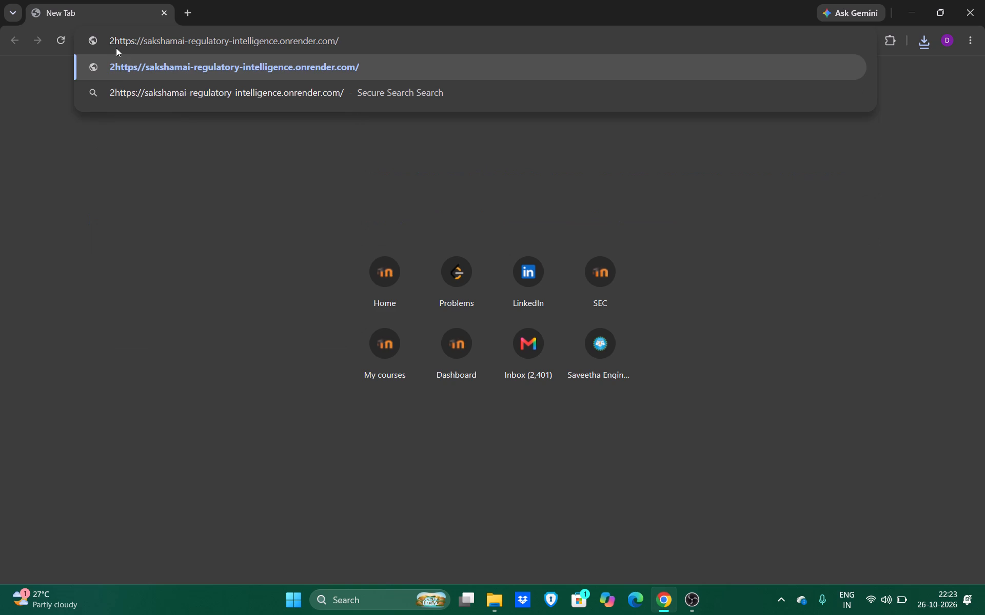
{"action": "left_click", "coordinate": [113, 40]}
{"action": "key", "text": "BackSpace"}
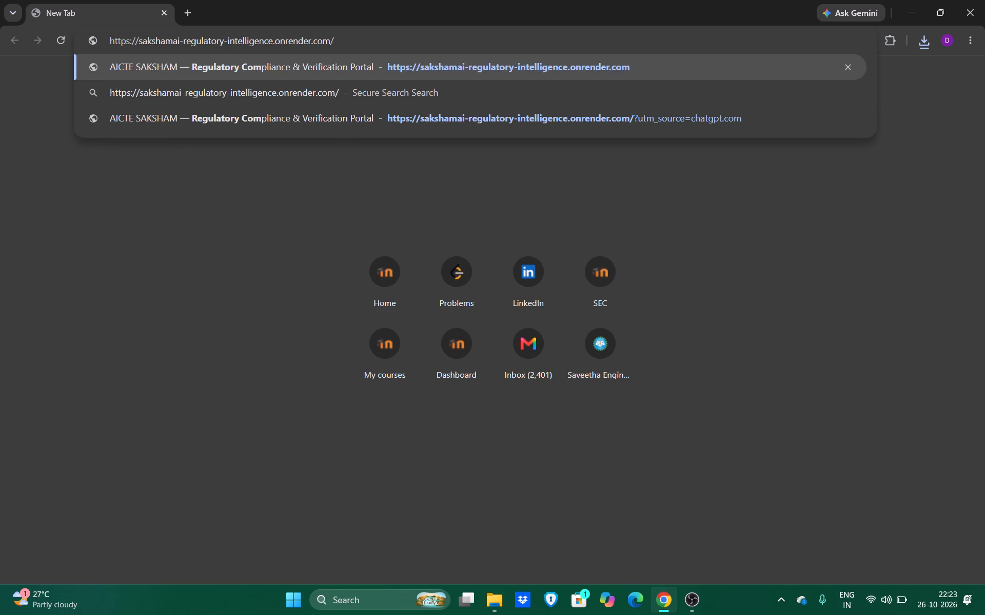
{"action": "key", "text": "Return"}
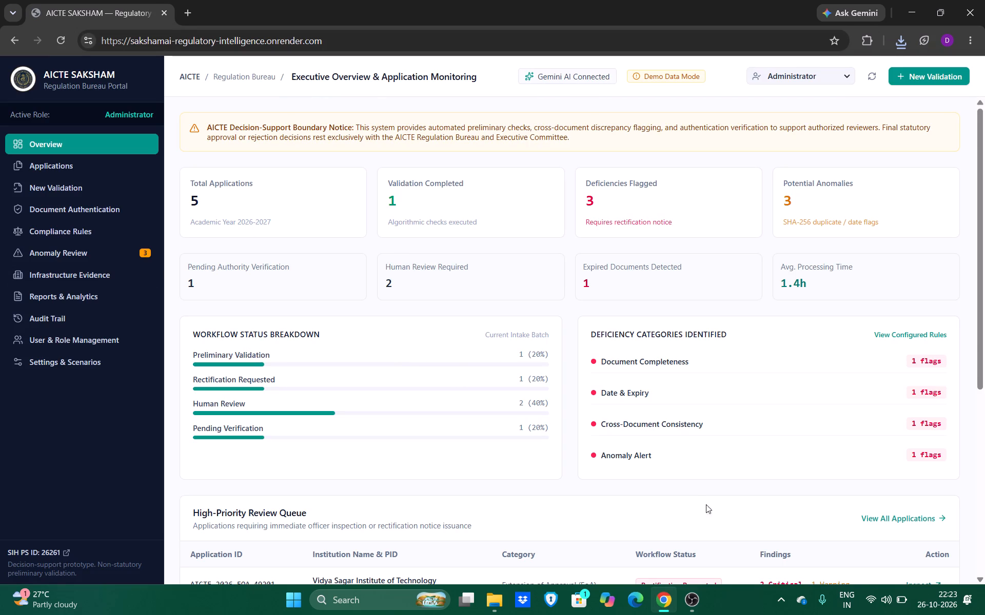
Start a new screen recording in OBS Studio and return to the AICTE SAKSHAM portal in Chrome.
{"action": "left_click", "coordinate": [684, 601]}
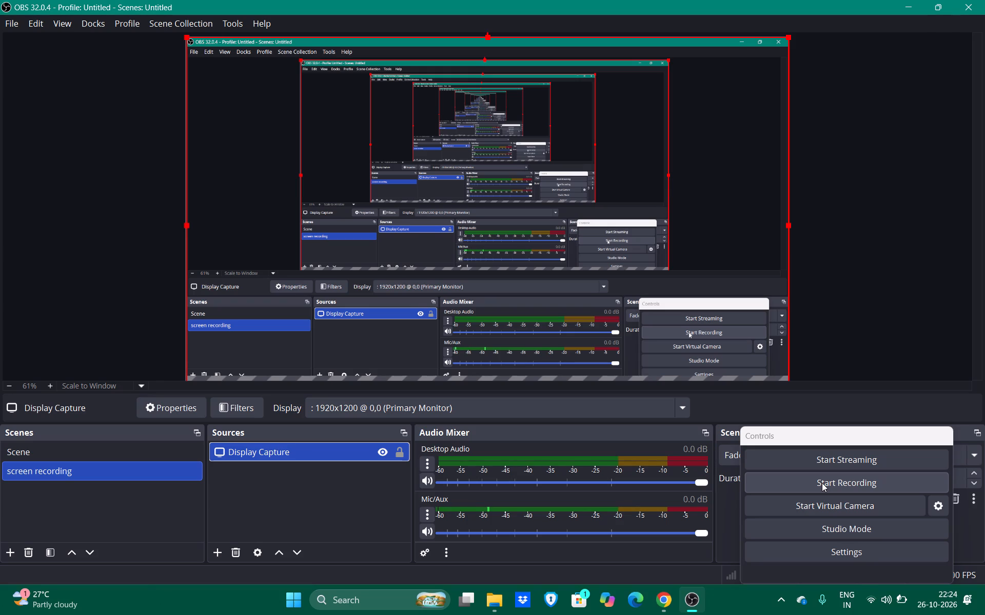
{"action": "left_click", "coordinate": [822, 483]}
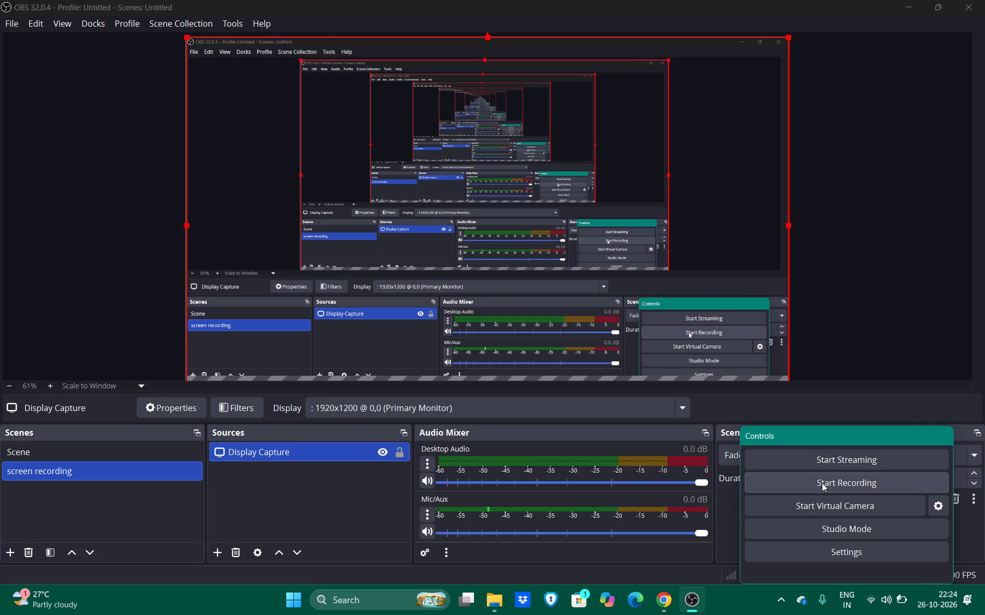
{"action": "key", "text": "alt+Tab"}
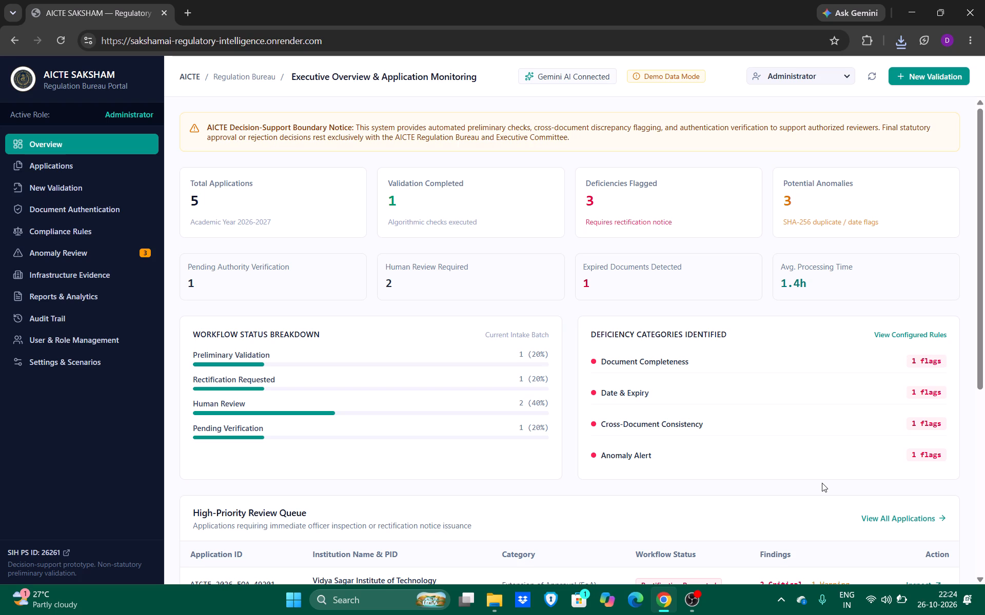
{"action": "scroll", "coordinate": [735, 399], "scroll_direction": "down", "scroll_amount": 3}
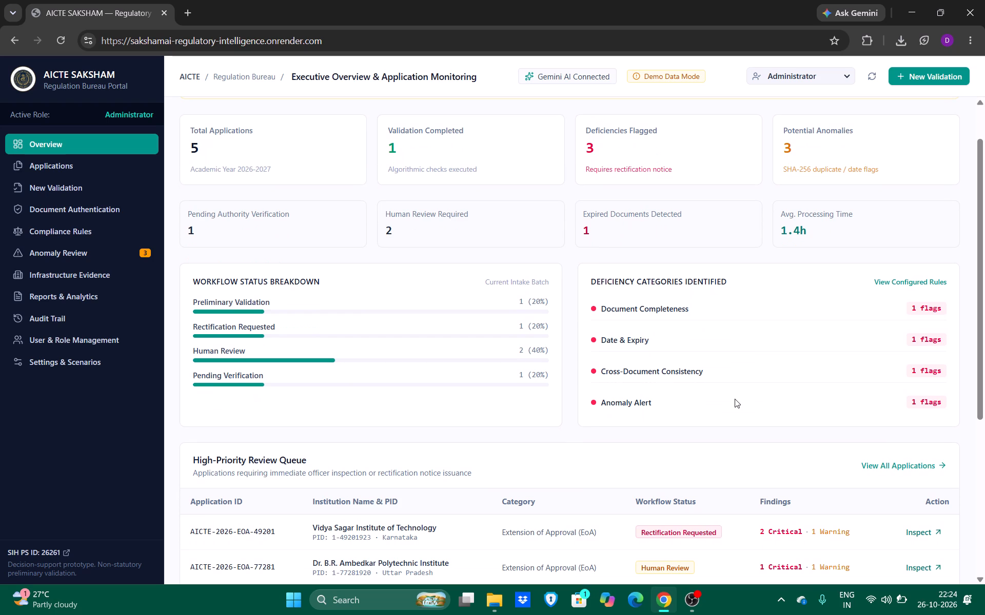
Stop the current screen recording in OBS Studio, start a new one, and return to the AICTE SAKSHAM portal in Chrome.
{"action": "left_click", "coordinate": [690, 603]}
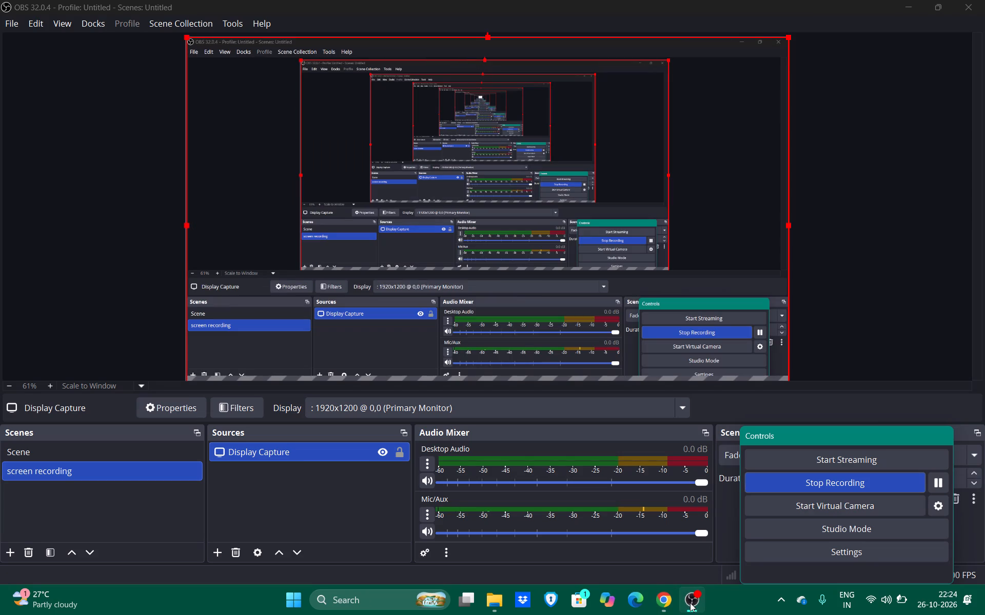
{"action": "left_click", "coordinate": [838, 482]}
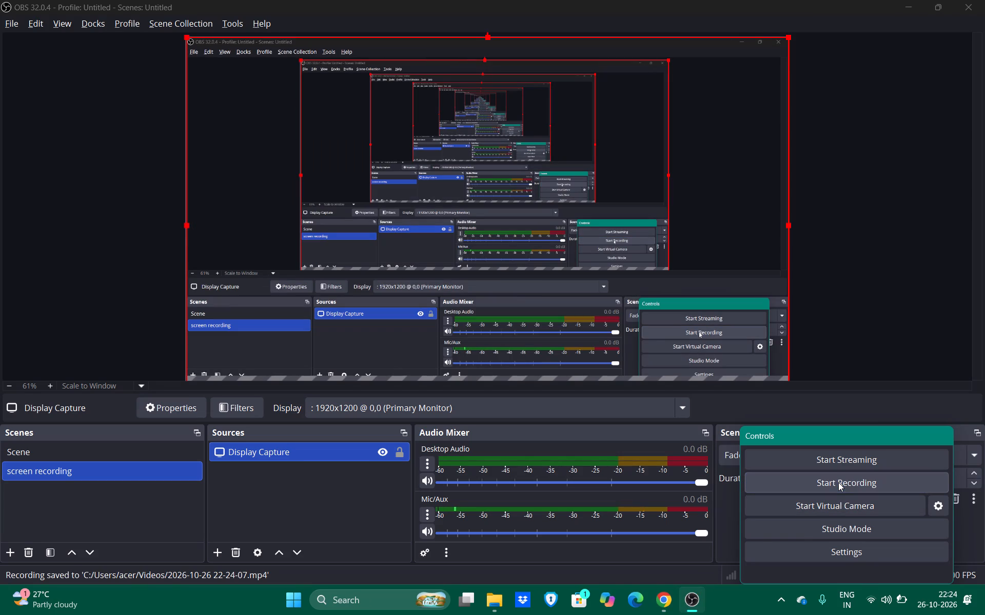
{"action": "left_click", "coordinate": [838, 482]}
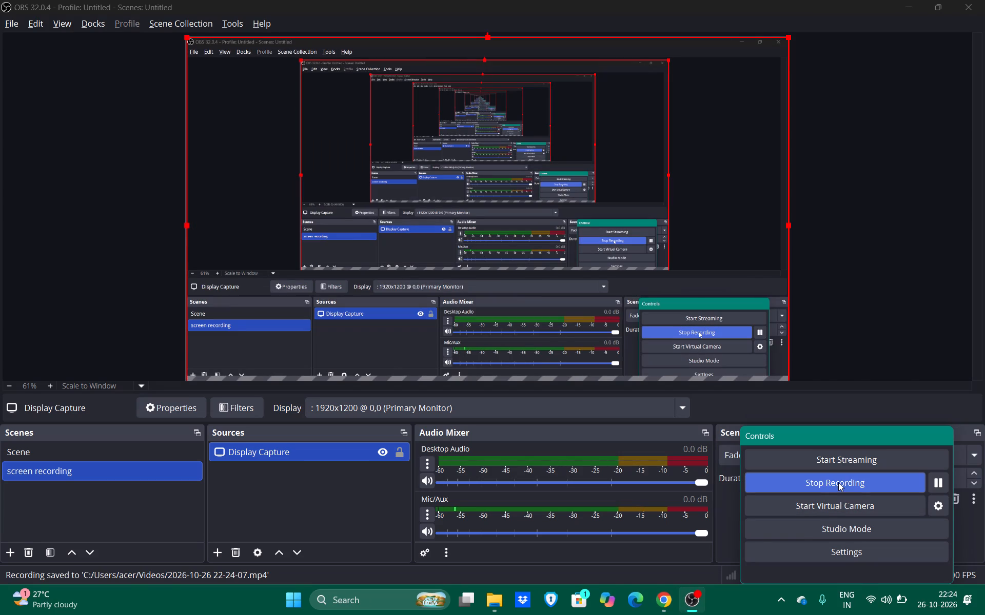
{"action": "key", "text": "alt+Tab"}
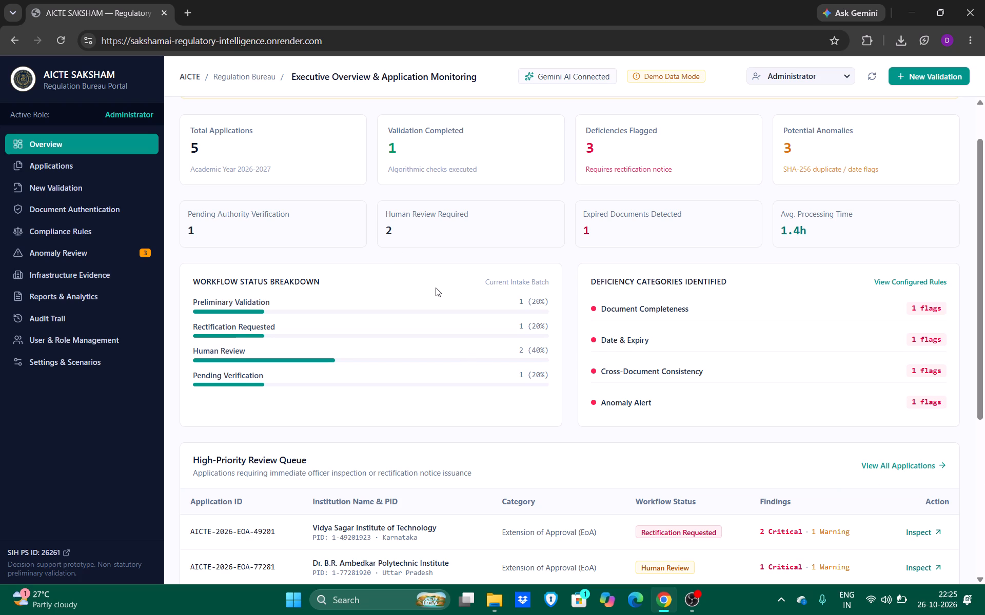
Look through the Overview dashboard's workflow status breakdown, deficiency categories, High-Priority Review Queue and recent audit log activity.
{"action": "scroll", "coordinate": [436, 288], "scroll_direction": "down", "scroll_amount": 2}
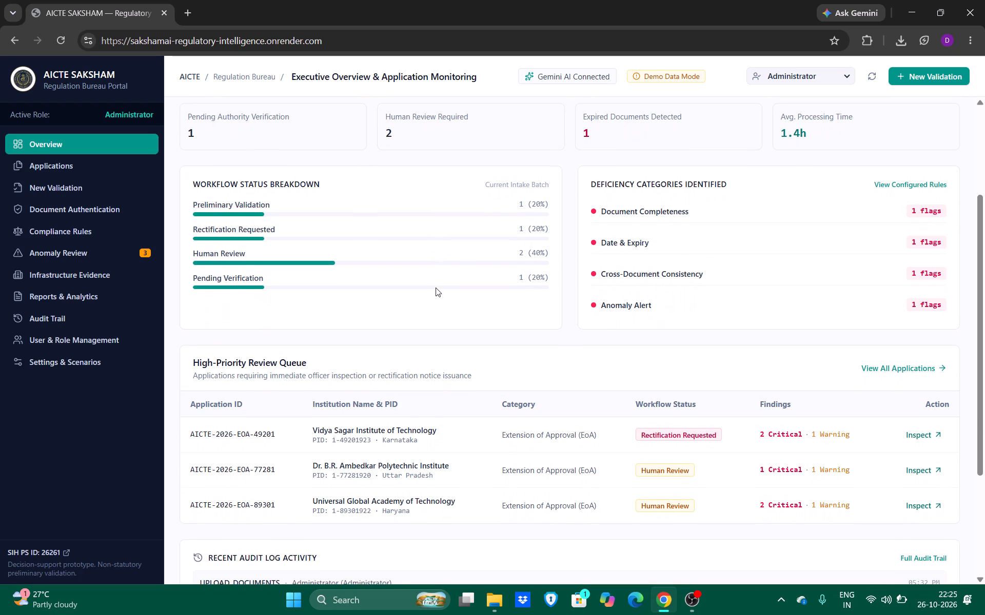
{"action": "scroll", "coordinate": [436, 288], "scroll_direction": "down", "scroll_amount": 2}
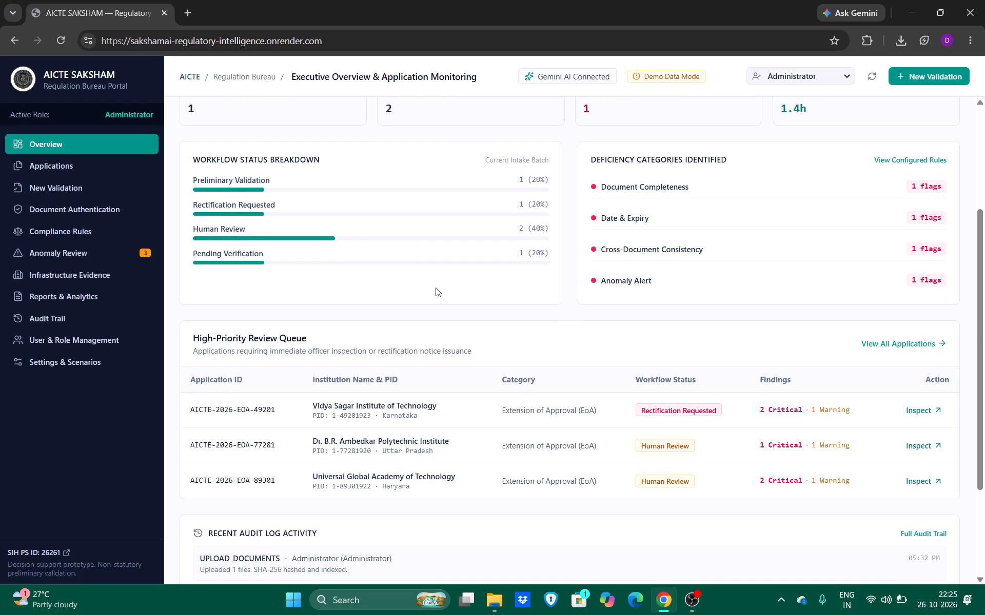
{"action": "scroll", "coordinate": [436, 288], "scroll_direction": "down", "scroll_amount": 1}
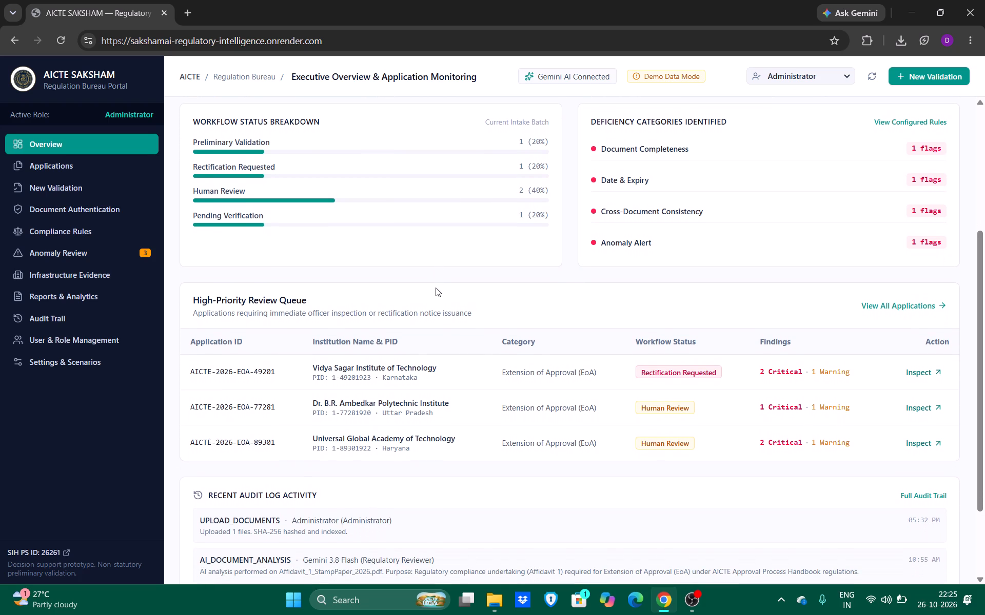
{"action": "scroll", "coordinate": [436, 288], "scroll_direction": "down", "scroll_amount": 3}
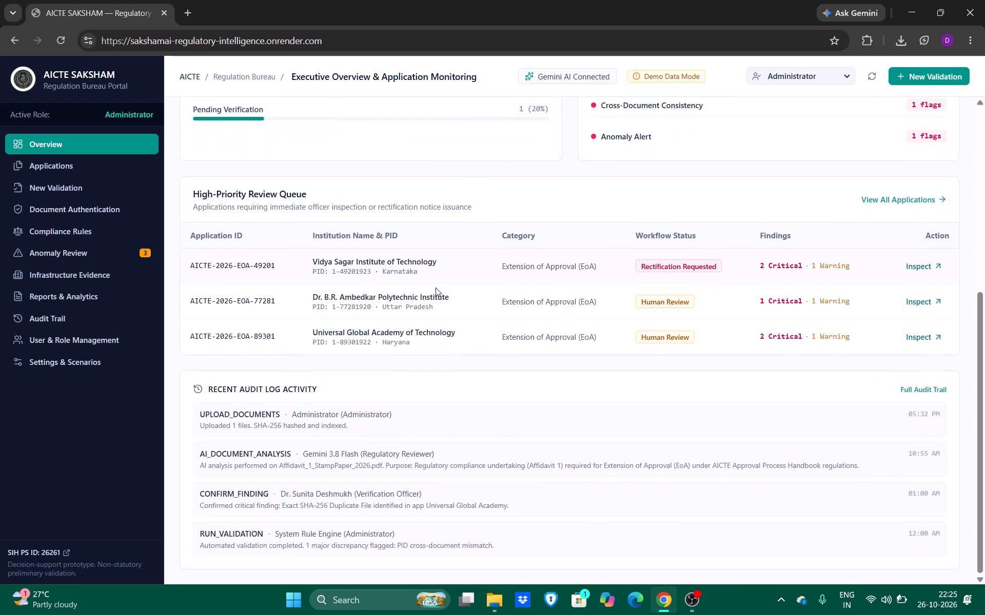
{"action": "scroll", "coordinate": [436, 288], "scroll_direction": "down", "scroll_amount": 1}
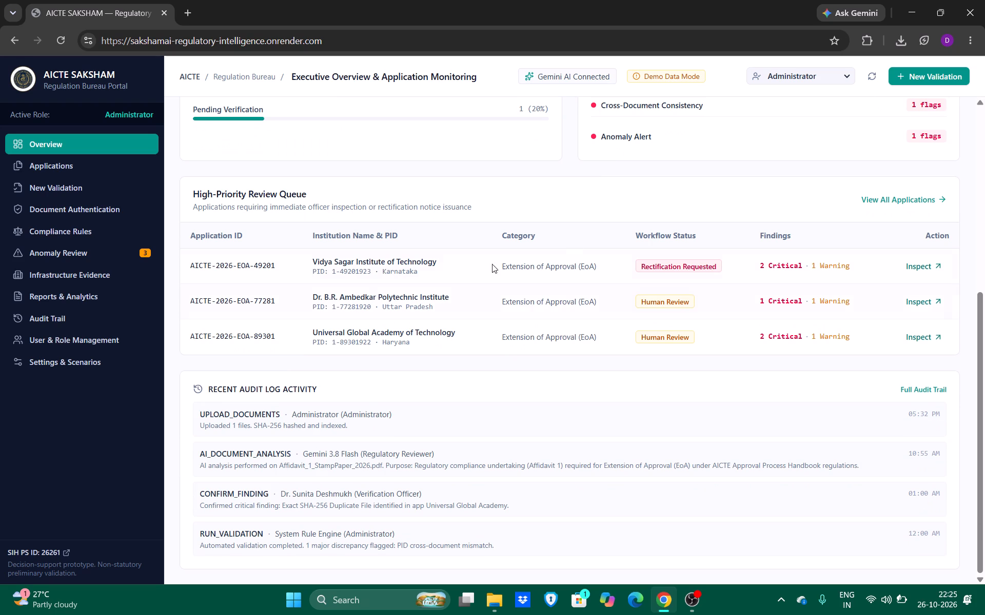
{"action": "scroll", "coordinate": [391, 234], "scroll_direction": "up", "scroll_amount": 2}
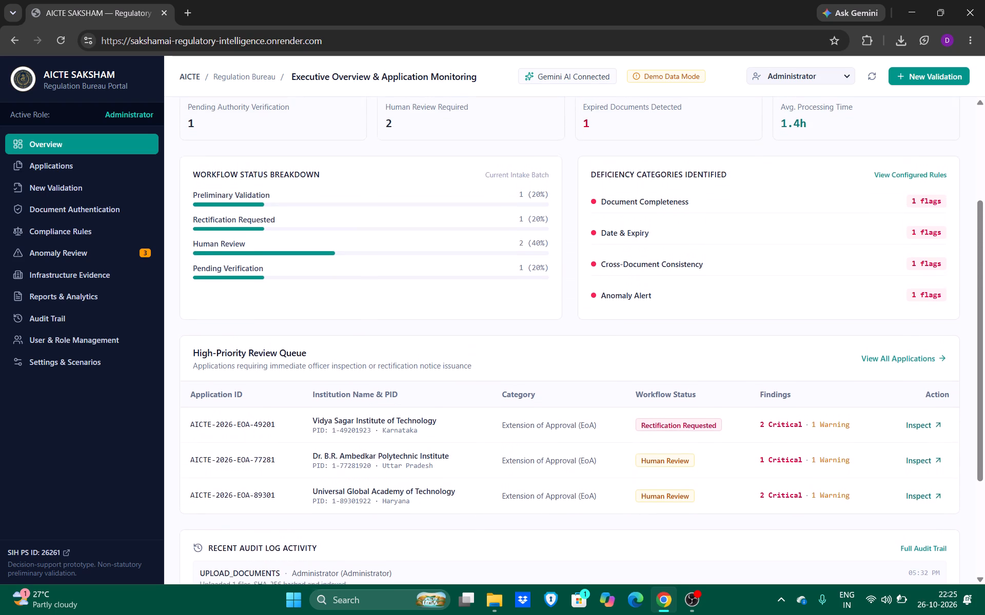
{"action": "scroll", "coordinate": [391, 234], "scroll_direction": "up", "scroll_amount": 2}
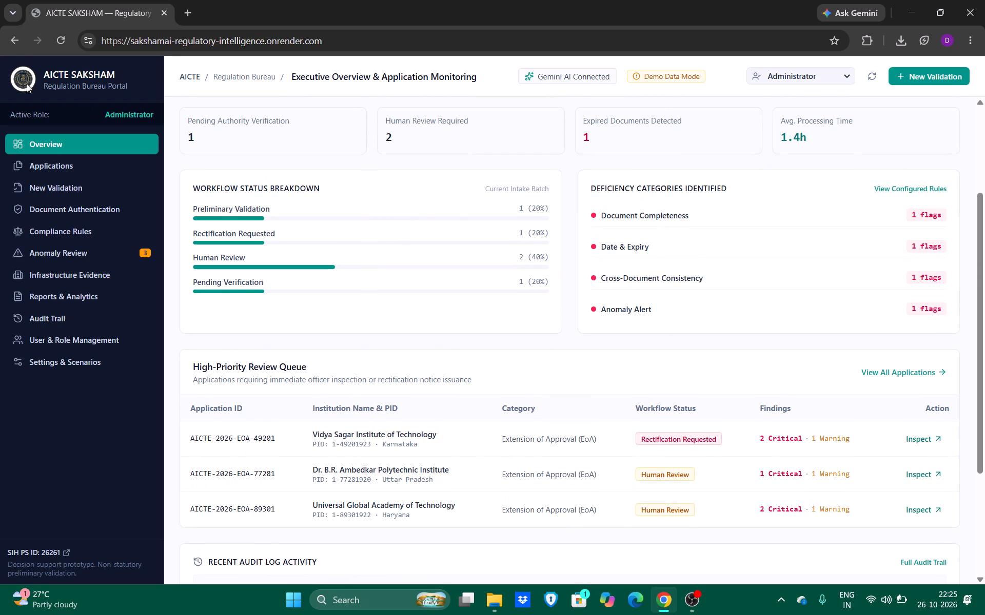
Export the Technical Institutions Applications repository, with all categories and statuses included, as a CSV file.
{"action": "left_click", "coordinate": [55, 169]}
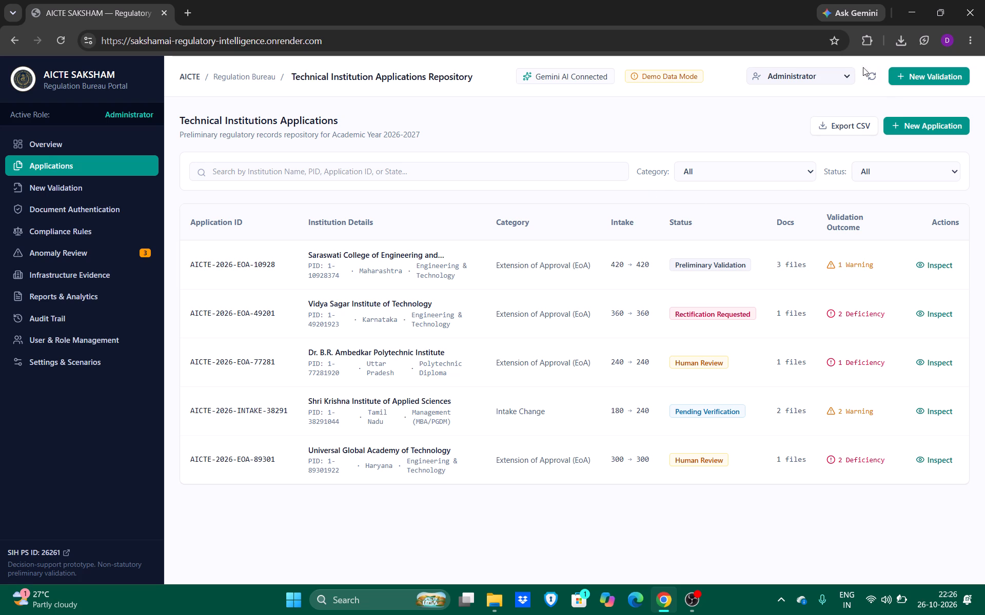
{"action": "left_click", "coordinate": [848, 127]}
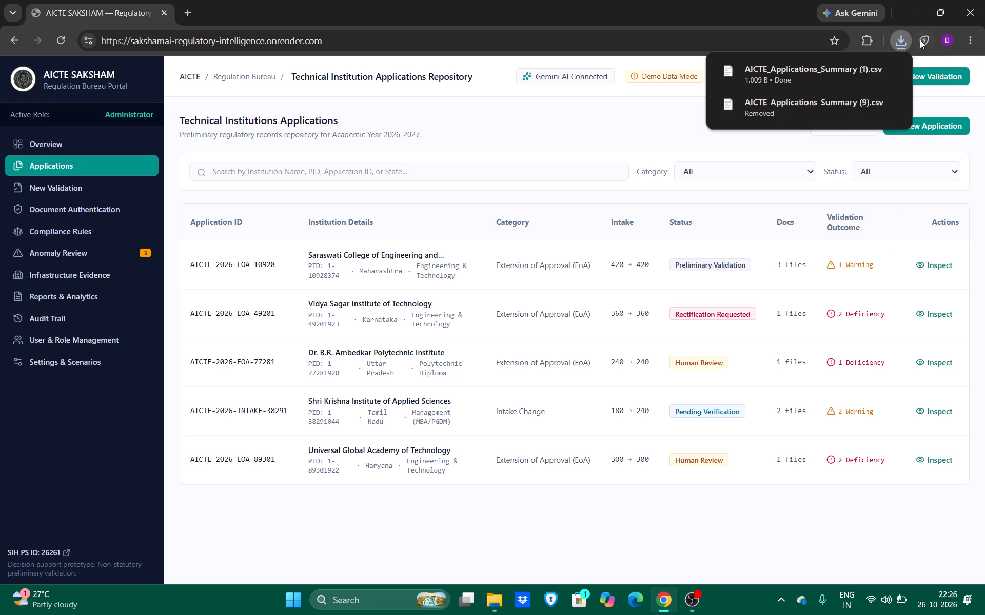
View the newly downloaded applications summary CSV in Visual Studio Code, minimise it, and return to the portal in Chrome.
{"action": "left_click", "coordinate": [795, 72]}
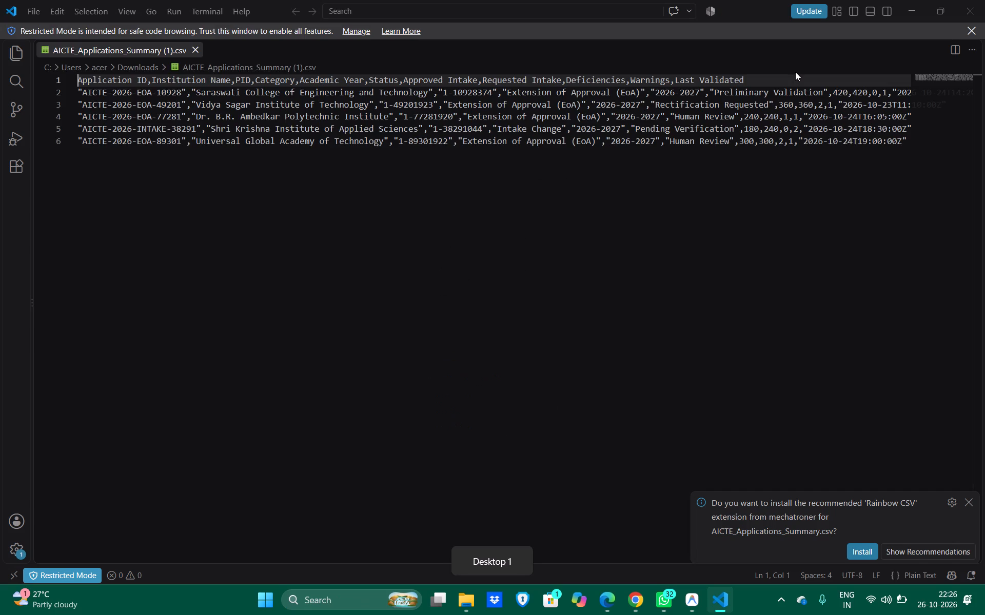
{"action": "left_click", "coordinate": [911, 11]}
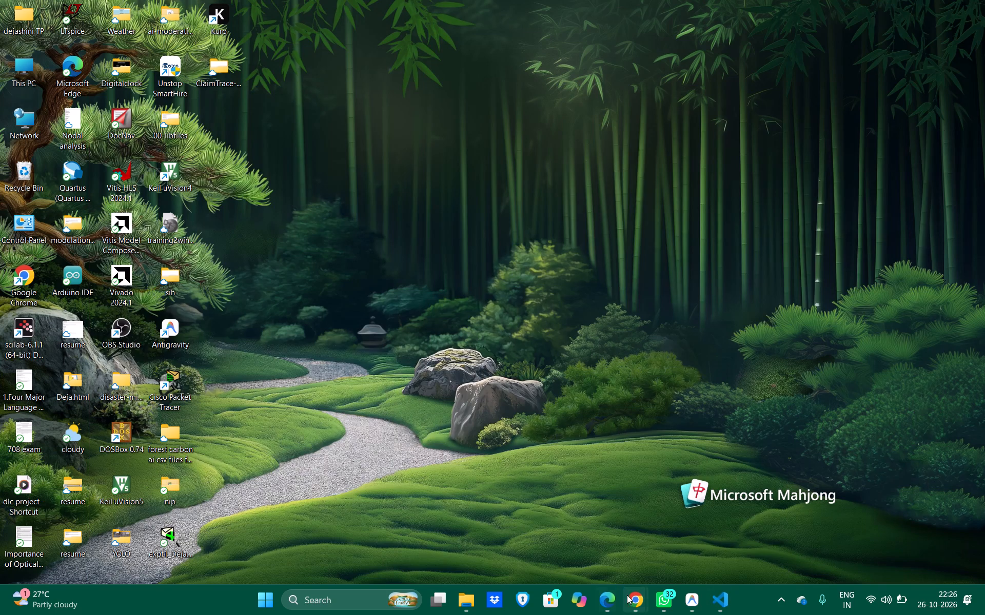
{"action": "left_click", "coordinate": [631, 602]}
{"action": "left_click", "coordinate": [570, 553]}
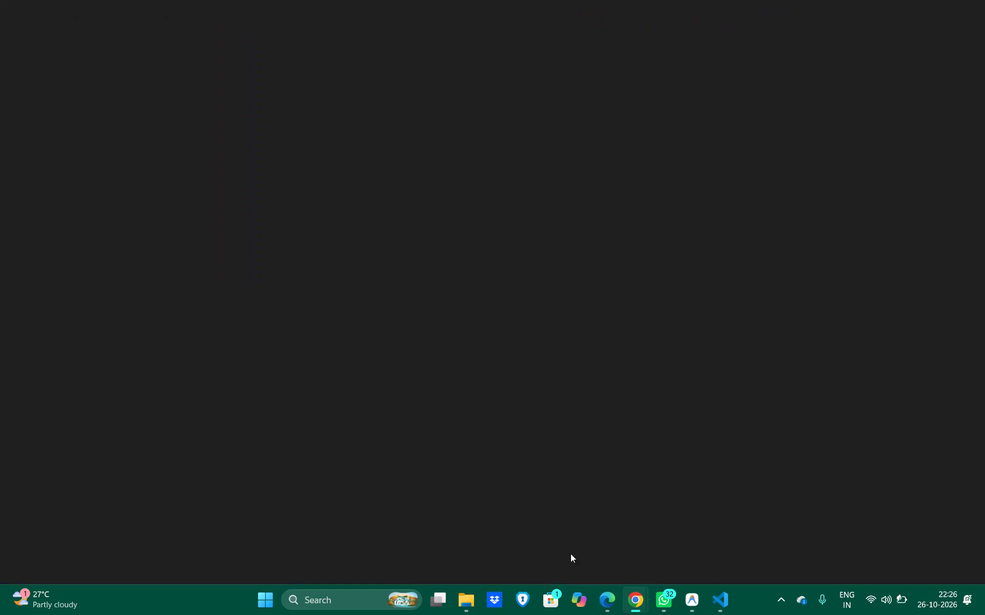
Show the New Validation wizard at its Intake & Category Setup stage.
{"action": "left_click", "coordinate": [52, 190]}
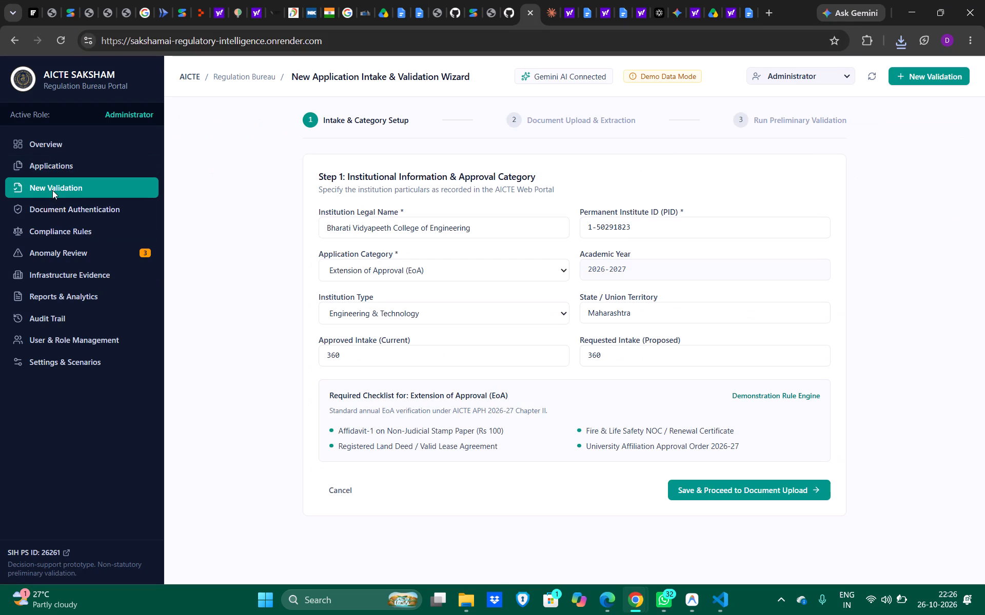
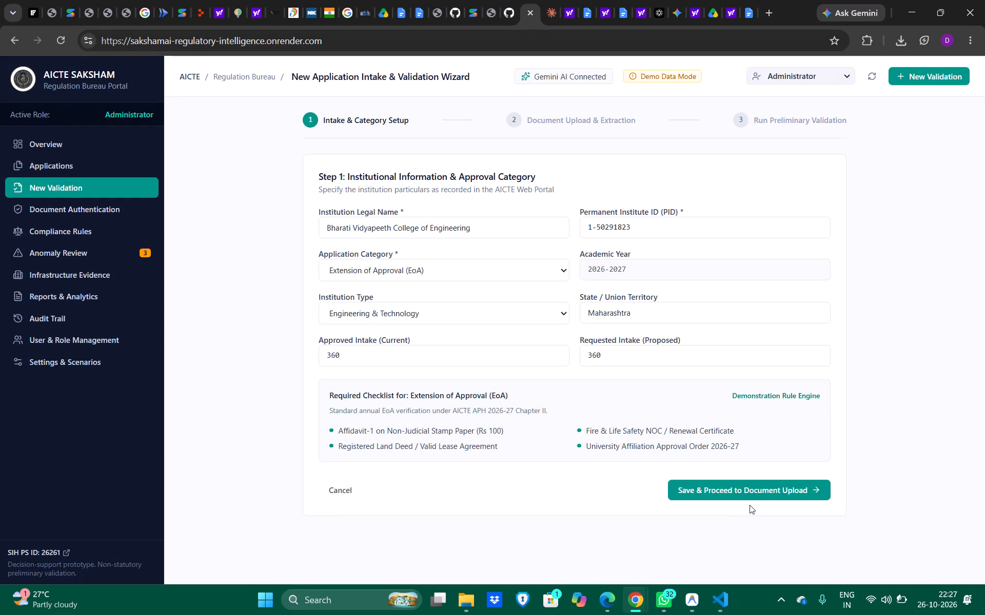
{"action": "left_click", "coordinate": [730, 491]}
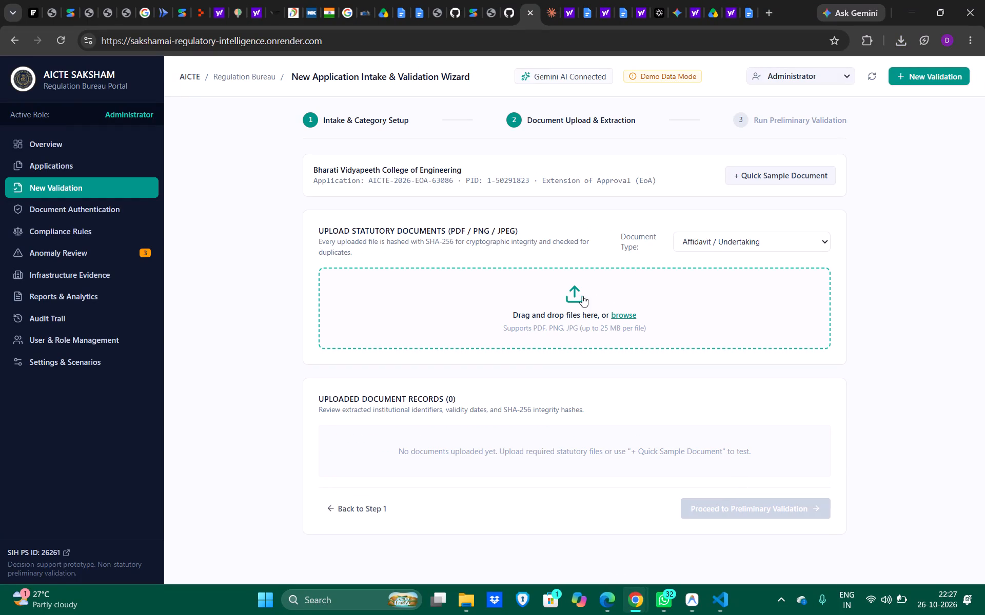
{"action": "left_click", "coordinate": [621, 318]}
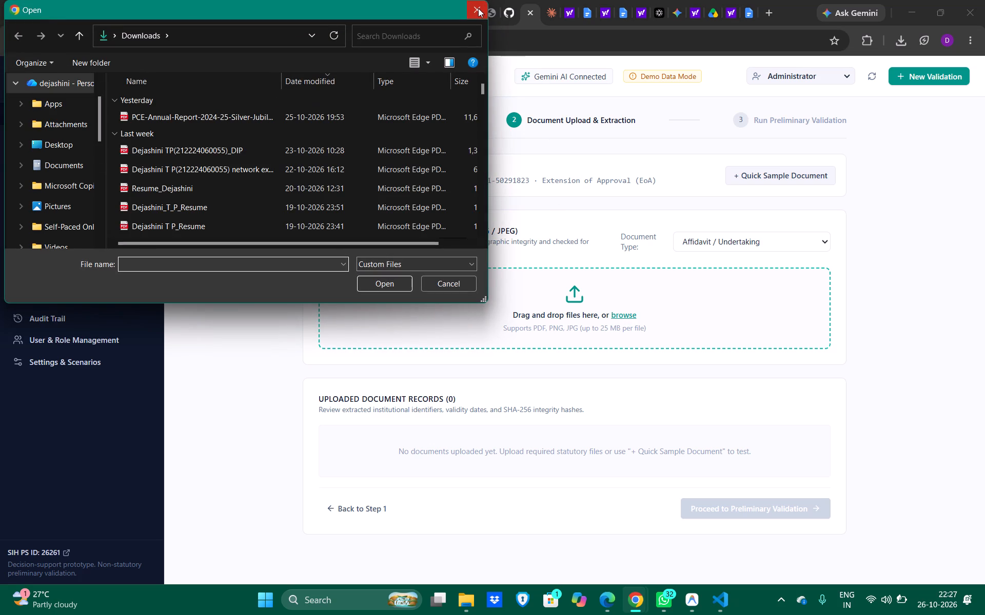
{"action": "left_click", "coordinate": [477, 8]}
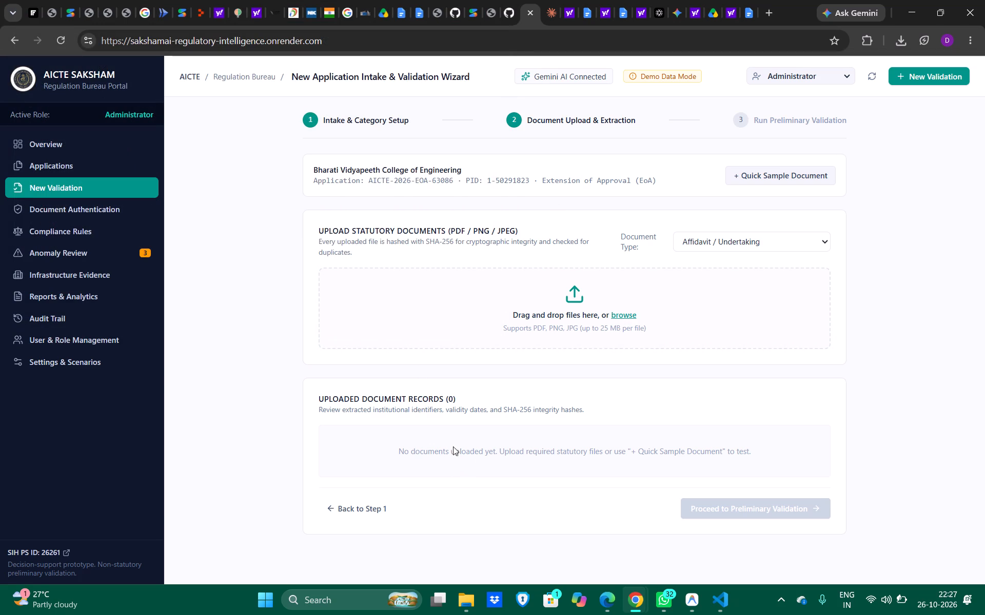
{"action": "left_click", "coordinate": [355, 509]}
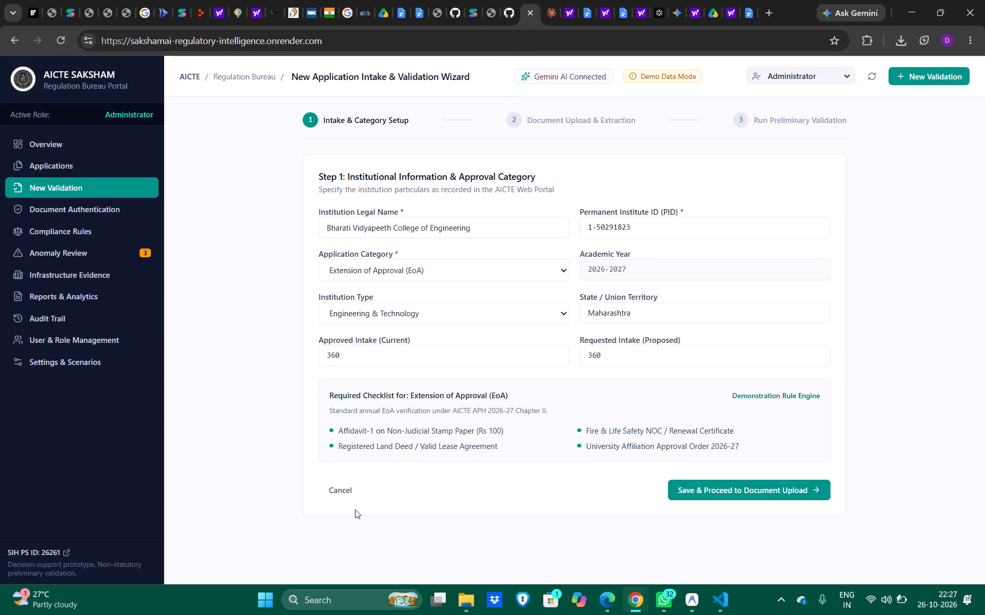
Change the Institution Legal Name to pce, then save the intake details and proceed to Document Upload & Extraction.
{"action": "left_click", "coordinate": [471, 232]}
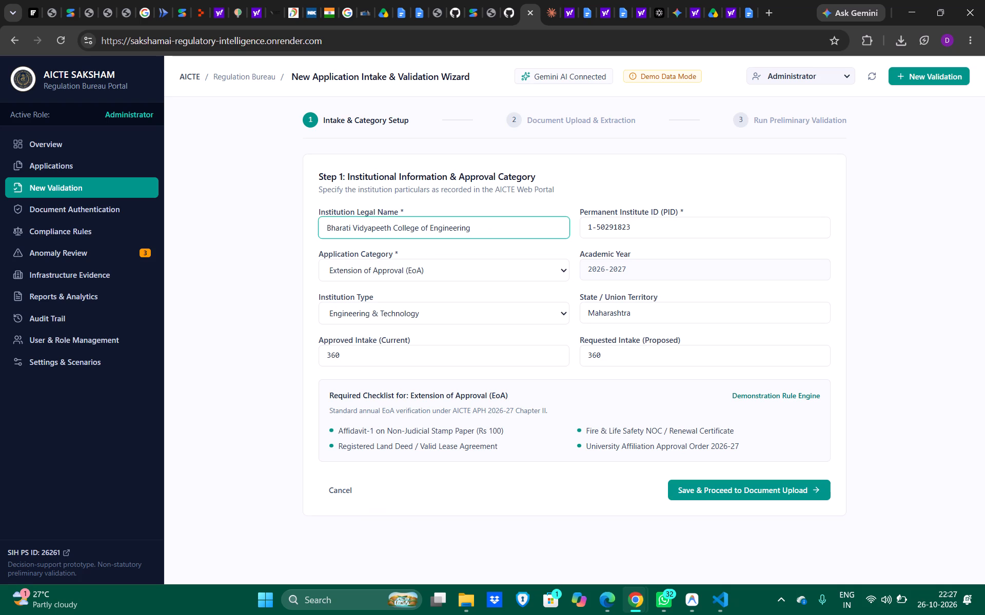
{"action": "key", "text": "ctrl+a"}
{"action": "key", "text": "BackSpace"}
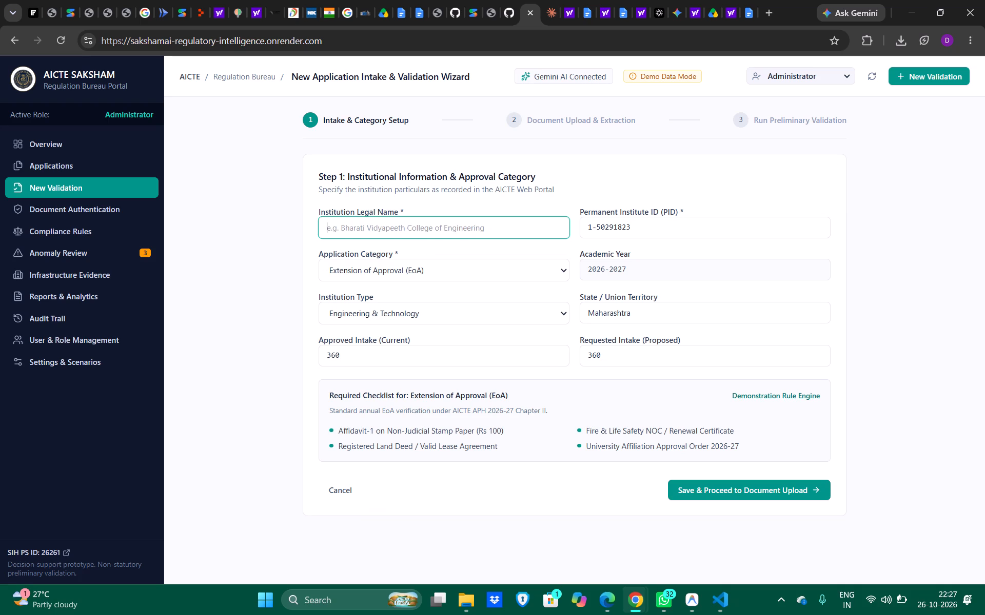
{"action": "type", "text": "pce"}
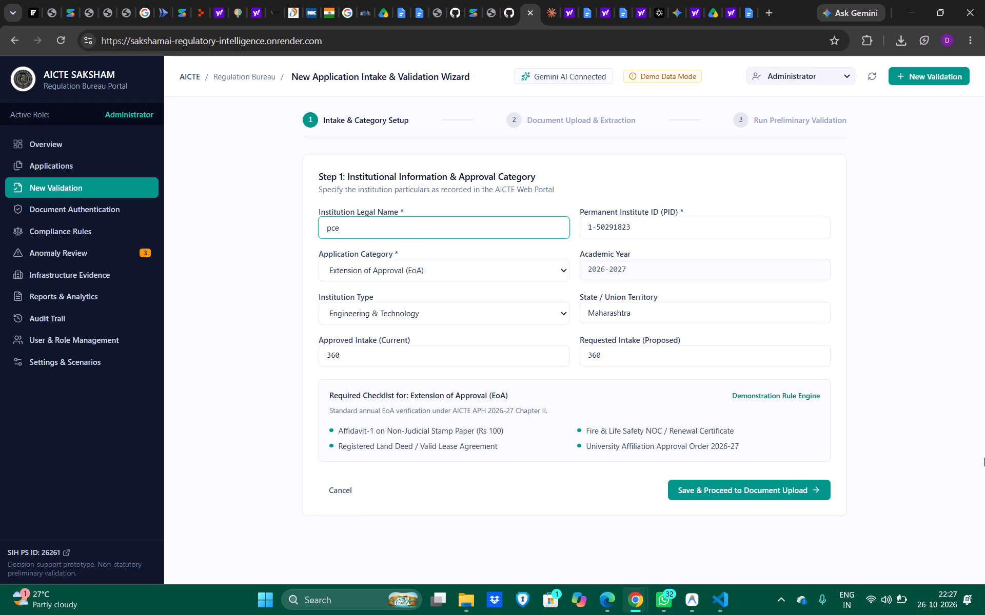
{"action": "left_click", "coordinate": [724, 496]}
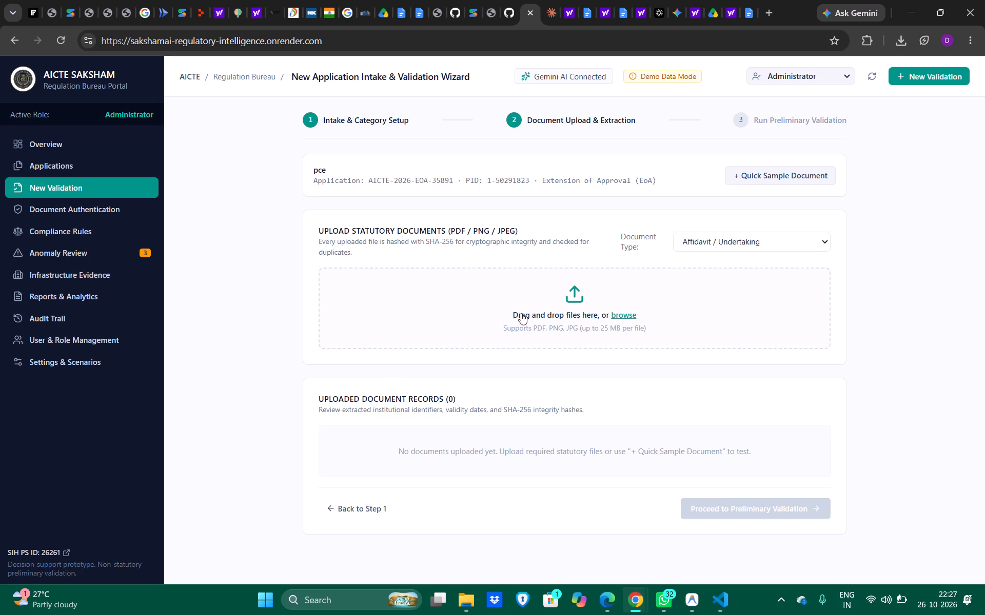
Upload PCE-Annual-Report-2024-25-Silver-Jubilee-Year.pdf from Downloads as an Affidavit / Undertaking document and start its text extraction.
{"action": "left_click", "coordinate": [625, 315]}
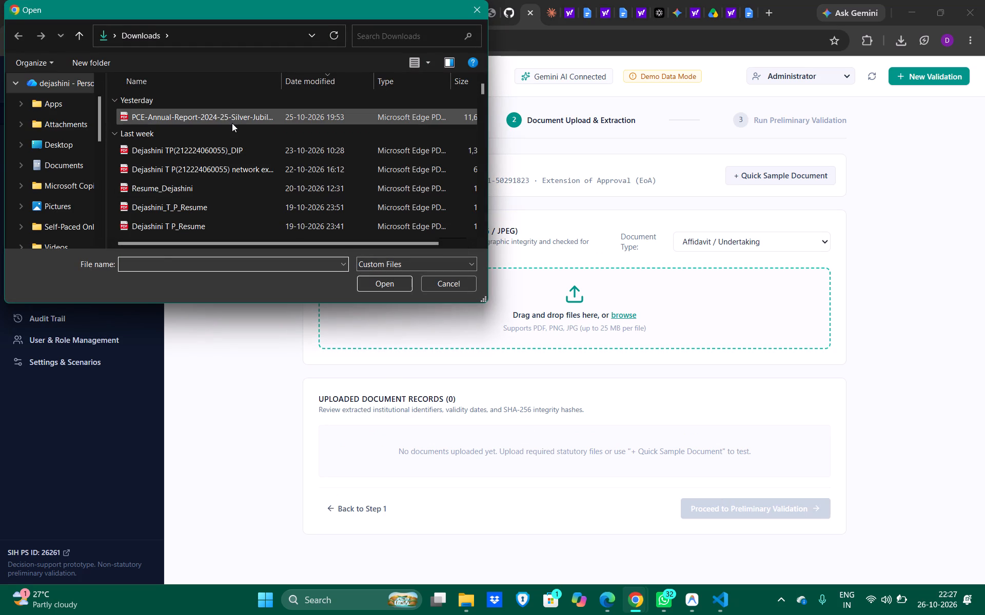
{"action": "left_click", "coordinate": [232, 123]}
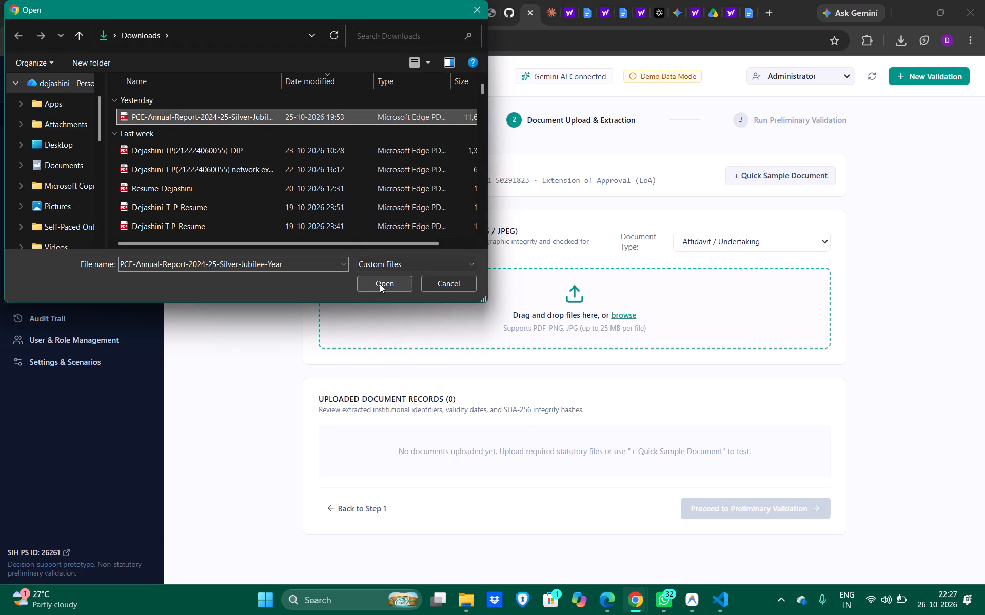
{"action": "left_click", "coordinate": [380, 284]}
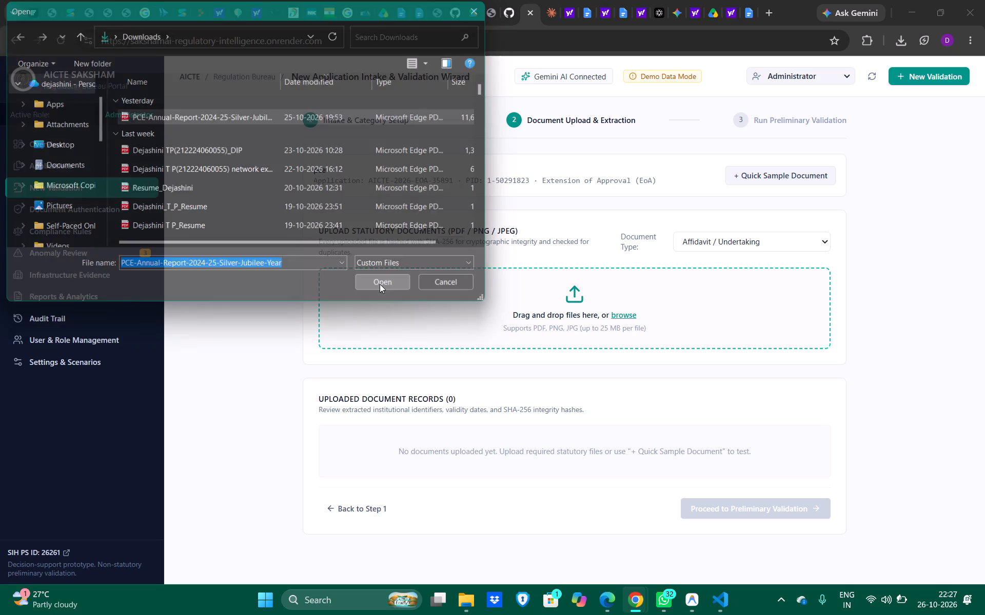
{"action": "scroll", "coordinate": [649, 413], "scroll_direction": "down", "scroll_amount": 1}
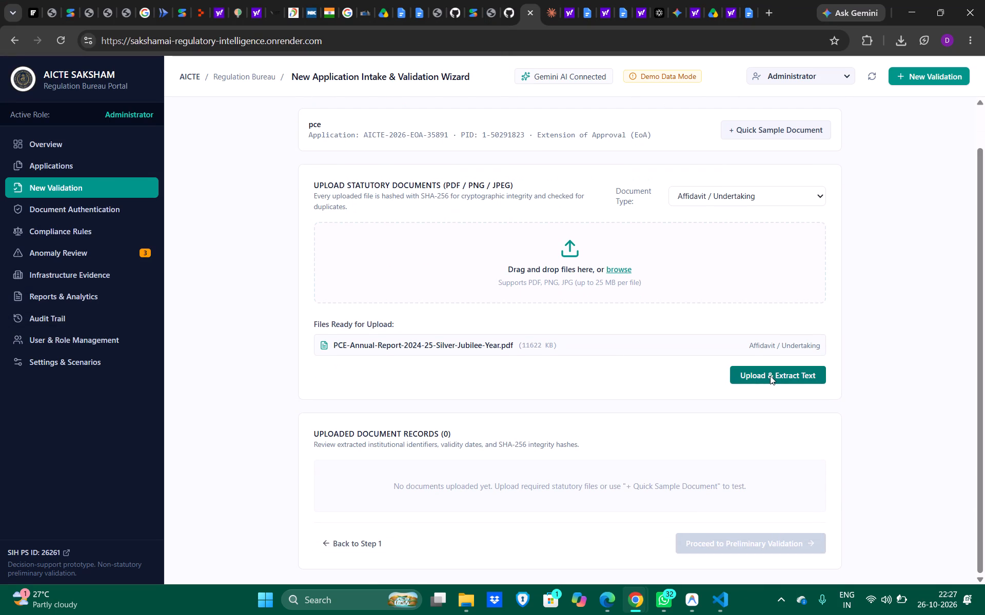
{"action": "left_click", "coordinate": [771, 376]}
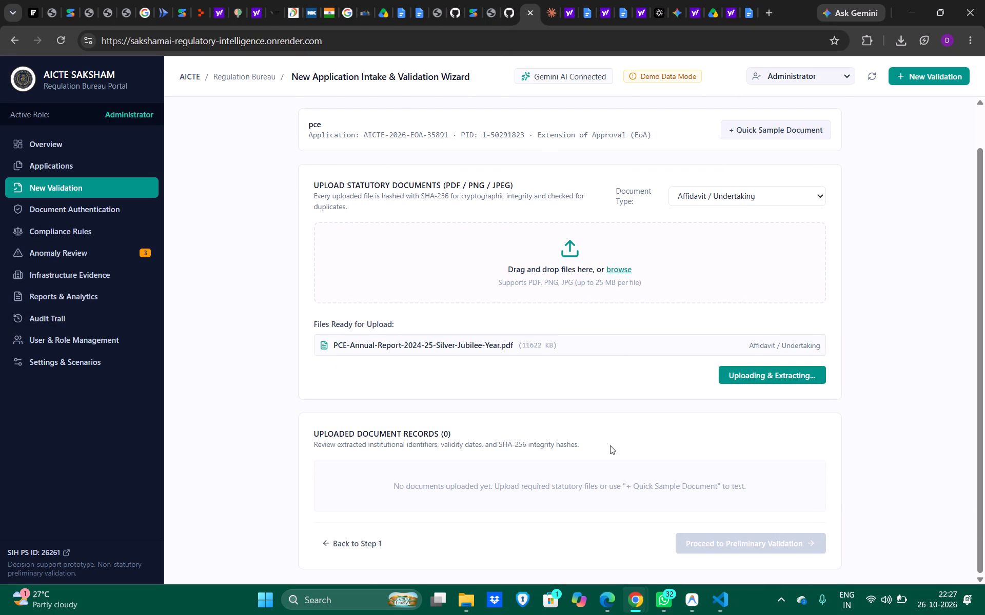
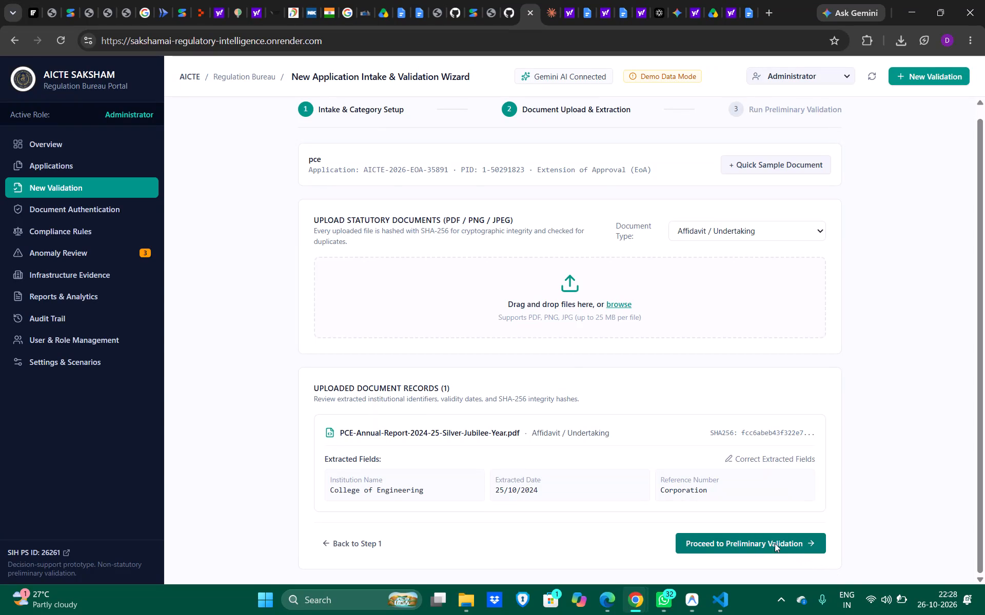
Proceed to Preliminary Validation for the pce application and start the validation run.
{"action": "left_click", "coordinate": [771, 540]}
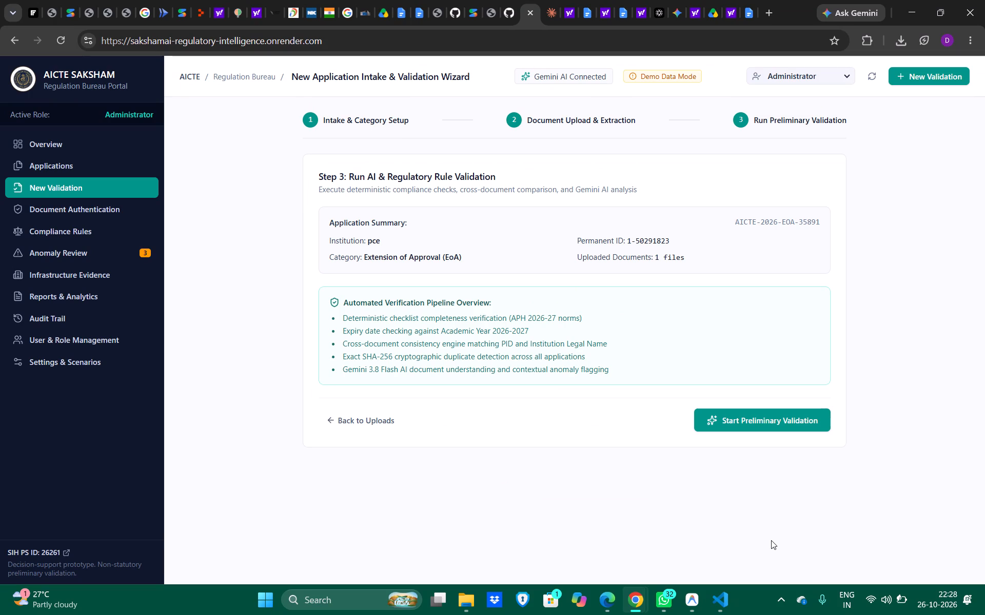
{"action": "left_click", "coordinate": [788, 423]}
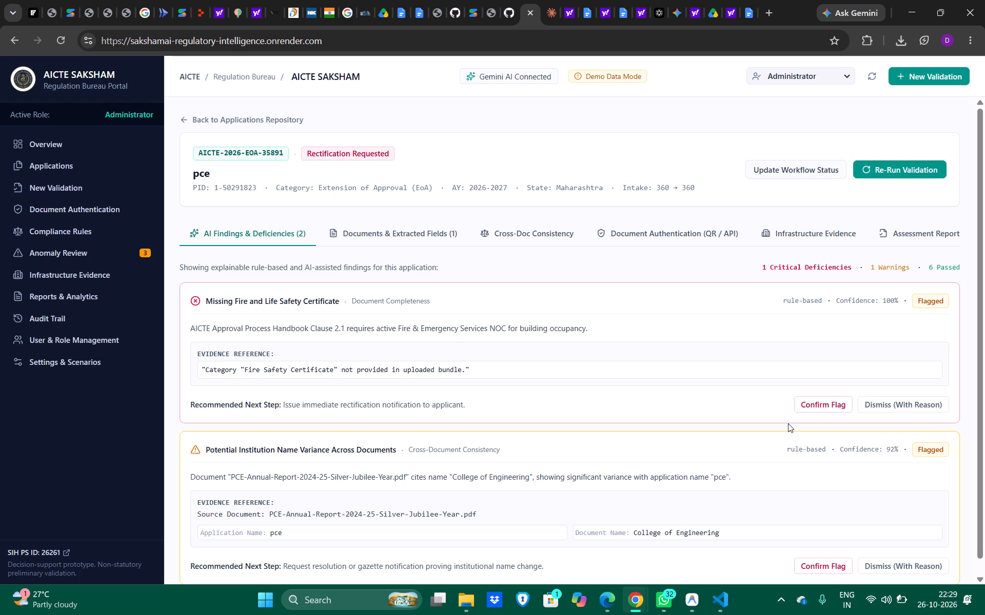
Review the pce application's AI findings, extracted fields, cross-document consistency, document authentication and infrastructure evidence, ending back on the findings.
{"action": "scroll", "coordinate": [788, 423], "scroll_direction": "down", "scroll_amount": 1}
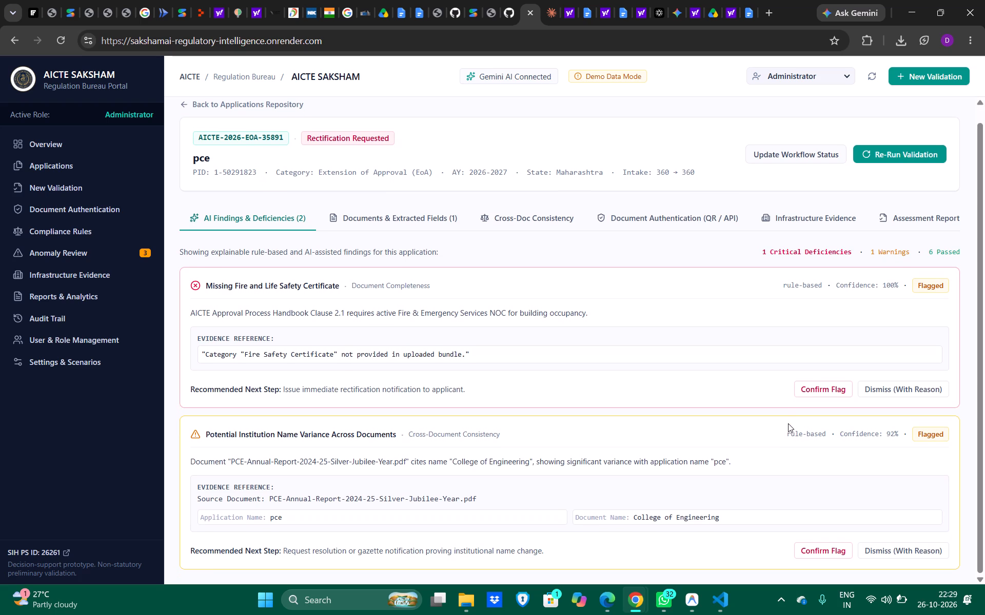
{"action": "scroll", "coordinate": [788, 423], "scroll_direction": "down", "scroll_amount": 1}
{"action": "scroll", "coordinate": [340, 431], "scroll_direction": "down", "scroll_amount": 3}
{"action": "left_click", "coordinate": [404, 220]}
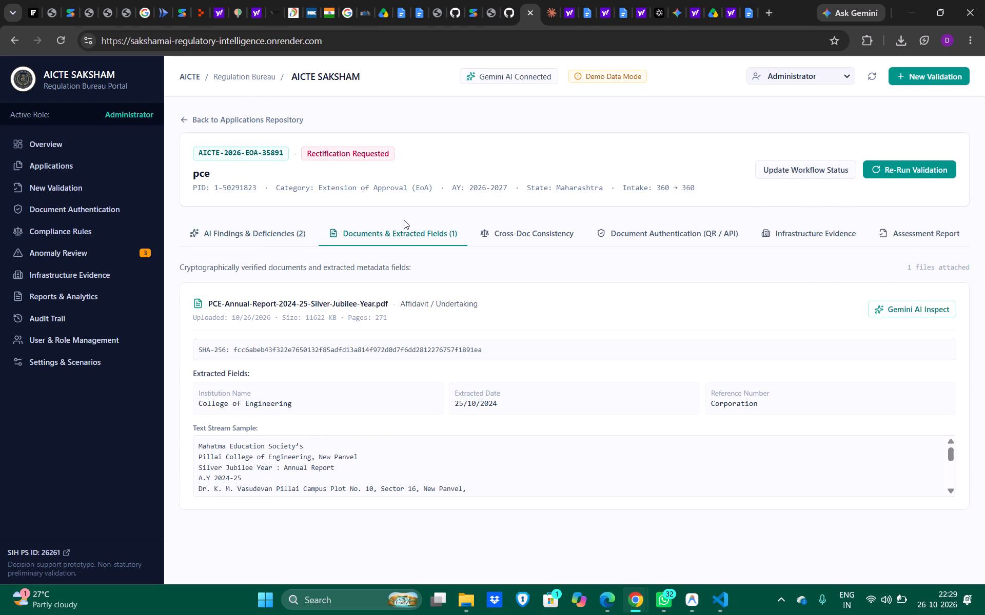
{"action": "left_click", "coordinate": [537, 239]}
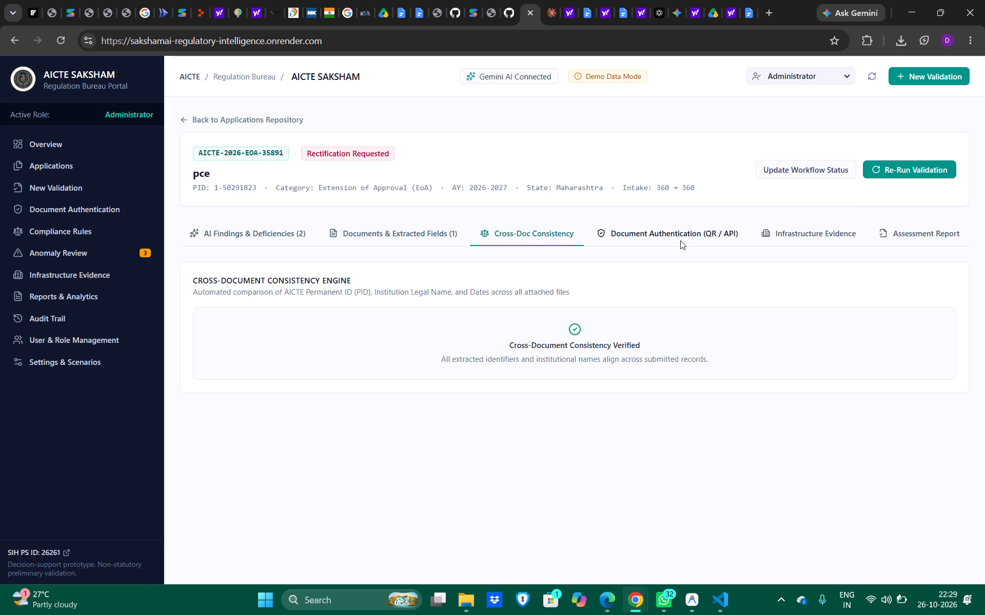
{"action": "left_click", "coordinate": [680, 240]}
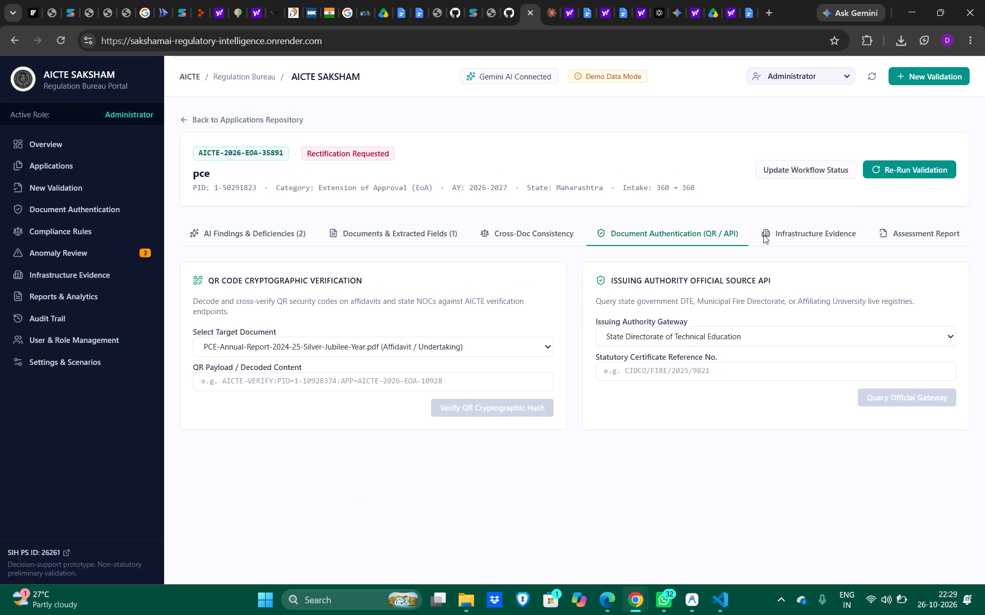
{"action": "left_click", "coordinate": [796, 233]}
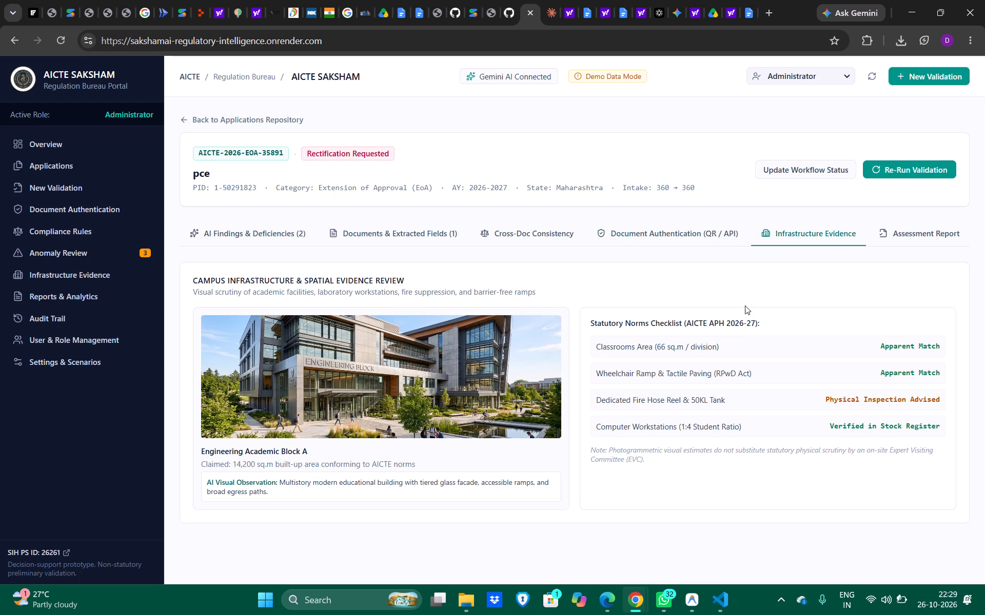
{"action": "left_click", "coordinate": [226, 235]}
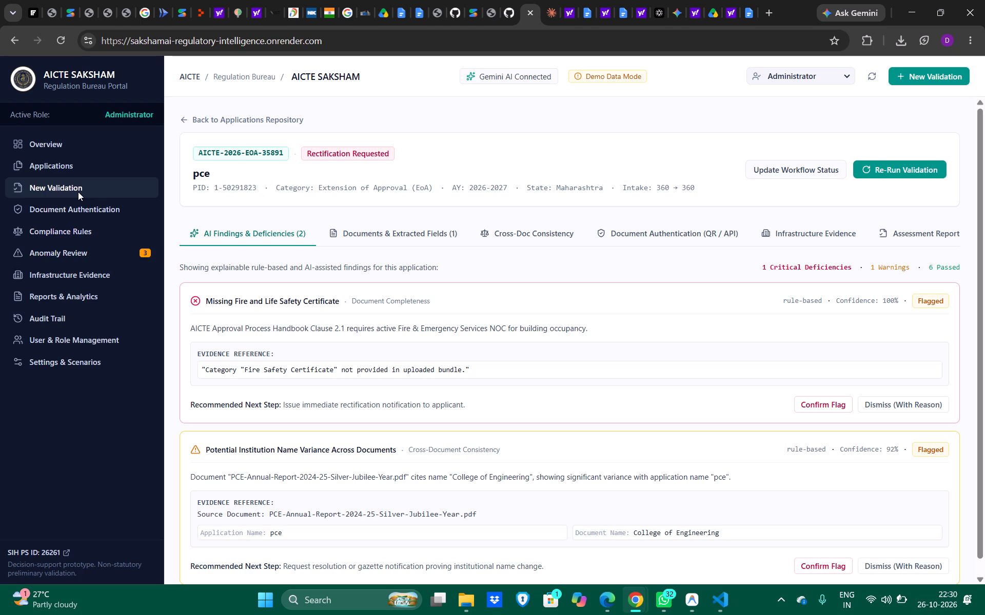
On the Document Authentication page, execute the QR Code verification of PCE-Annual-Report-2024-25-Silver-Jubilee-Year.pdf for the pce application.
{"action": "left_click", "coordinate": [70, 209]}
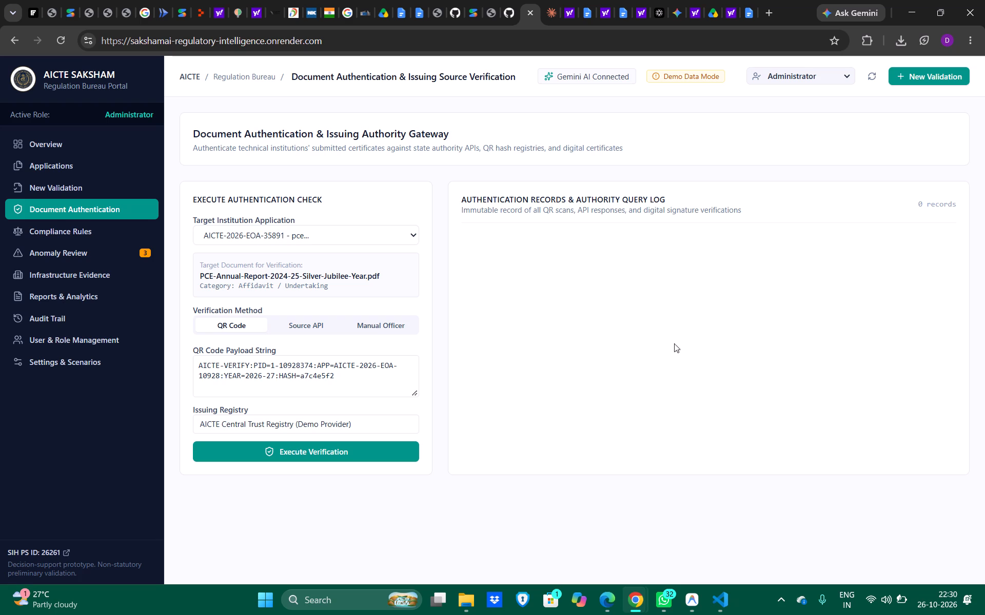
{"action": "scroll", "coordinate": [540, 391], "scroll_direction": "up", "scroll_amount": 2}
{"action": "scroll", "coordinate": [540, 391], "scroll_direction": "down", "scroll_amount": 1}
{"action": "left_click", "coordinate": [343, 450]}
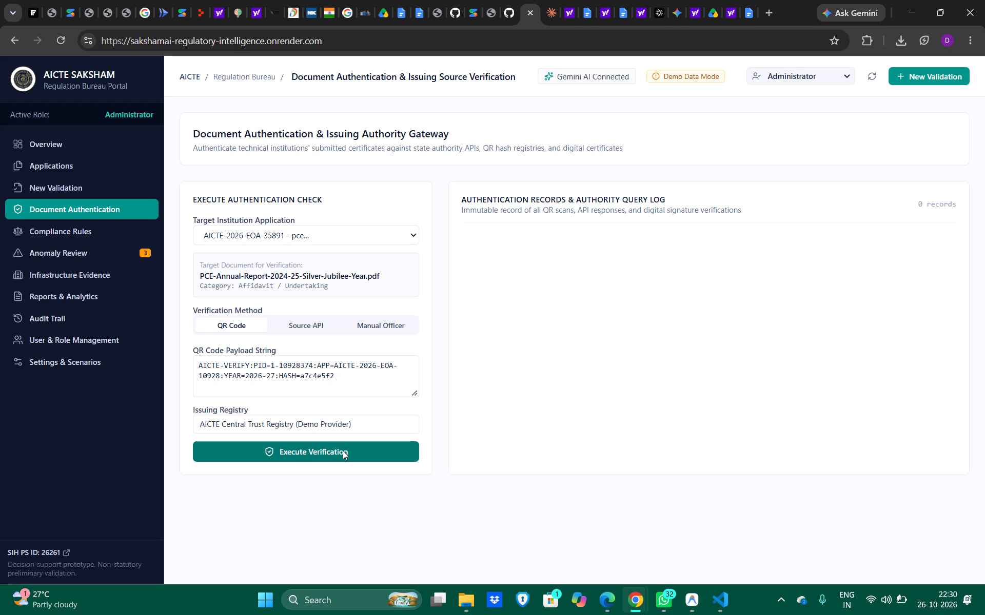
{"action": "scroll", "coordinate": [343, 450], "scroll_direction": "down", "scroll_amount": 1}
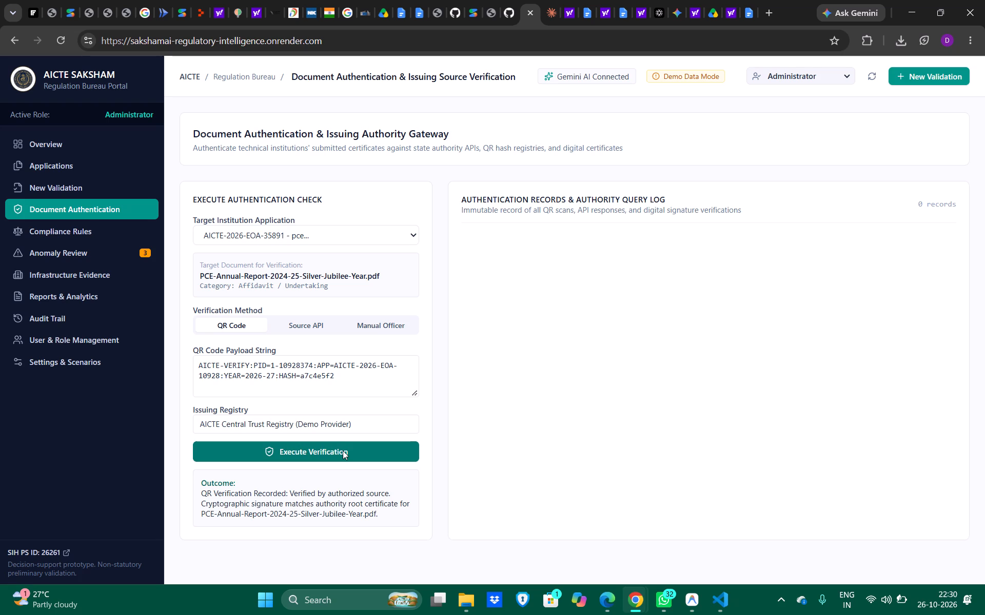
{"action": "scroll", "coordinate": [343, 450], "scroll_direction": "down", "scroll_amount": 1}
Show the Compliance Rules page and look through its regulatory rule cards.
{"action": "left_click", "coordinate": [63, 255]}
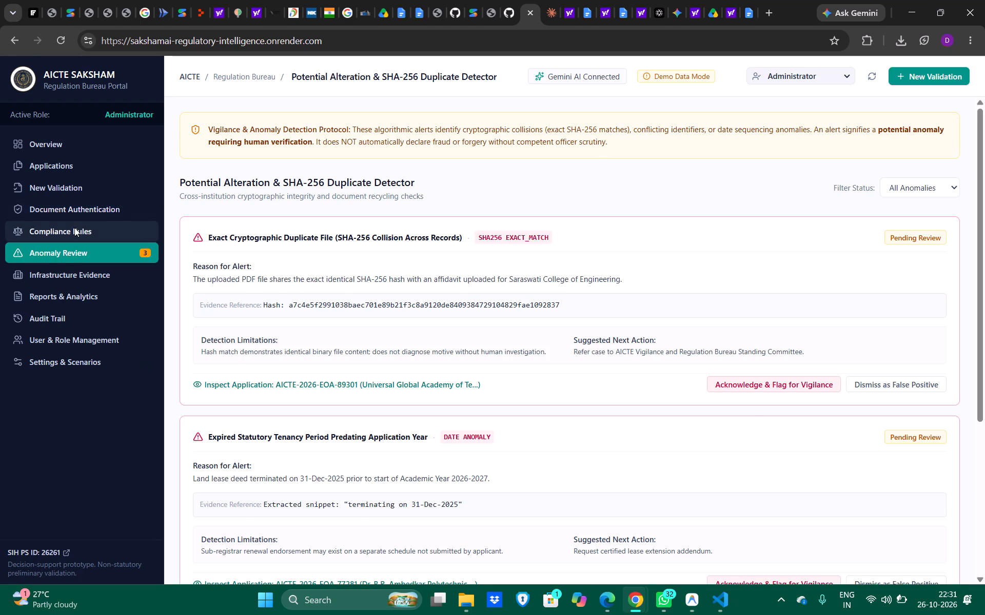
{"action": "left_click", "coordinate": [74, 228]}
{"action": "scroll", "coordinate": [365, 319], "scroll_direction": "down", "scroll_amount": 1}
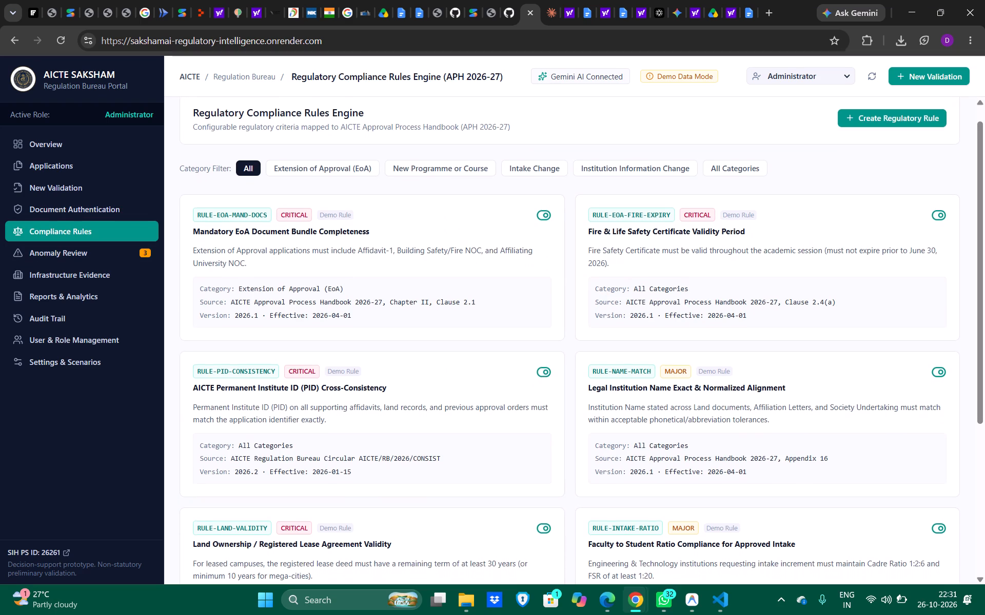
{"action": "scroll", "coordinate": [365, 319], "scroll_direction": "down", "scroll_amount": 1}
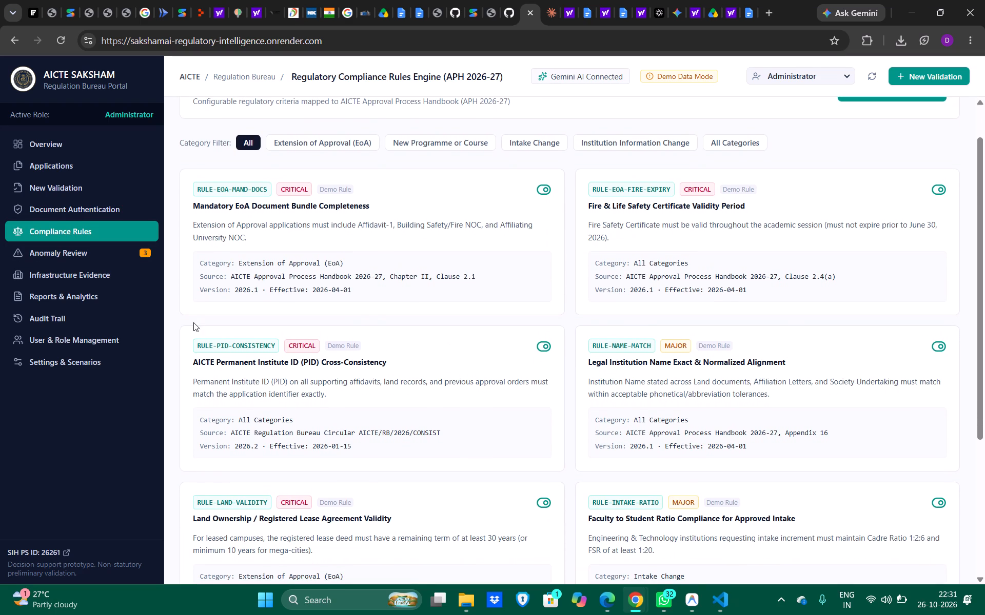
Examine the alerts on the Anomaly Review page, including their reasons, evidence references and suggested actions.
{"action": "left_click", "coordinate": [63, 254]}
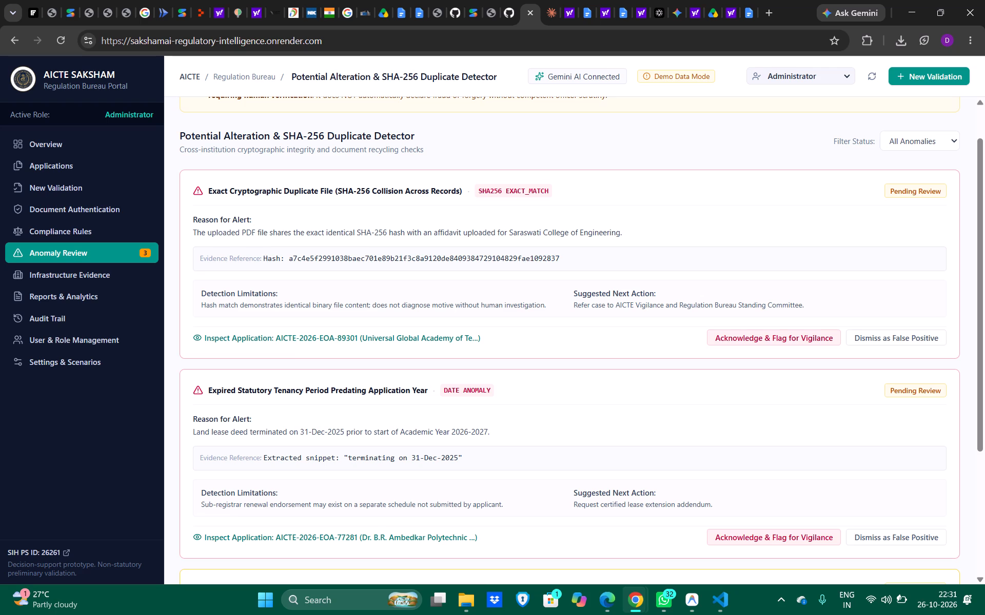
{"action": "scroll", "coordinate": [363, 395], "scroll_direction": "down", "scroll_amount": 2}
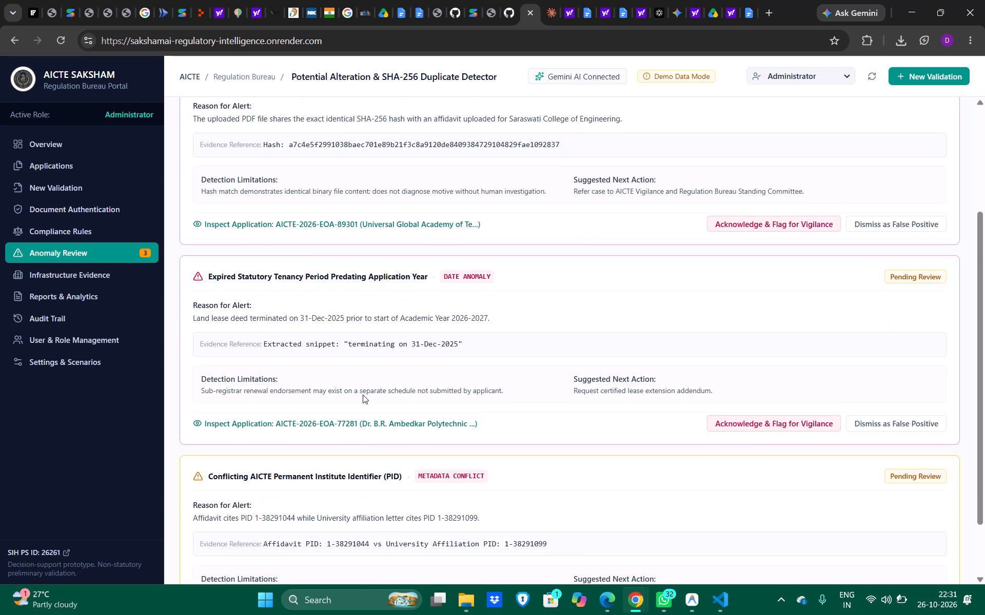
{"action": "scroll", "coordinate": [363, 395], "scroll_direction": "down", "scroll_amount": 1}
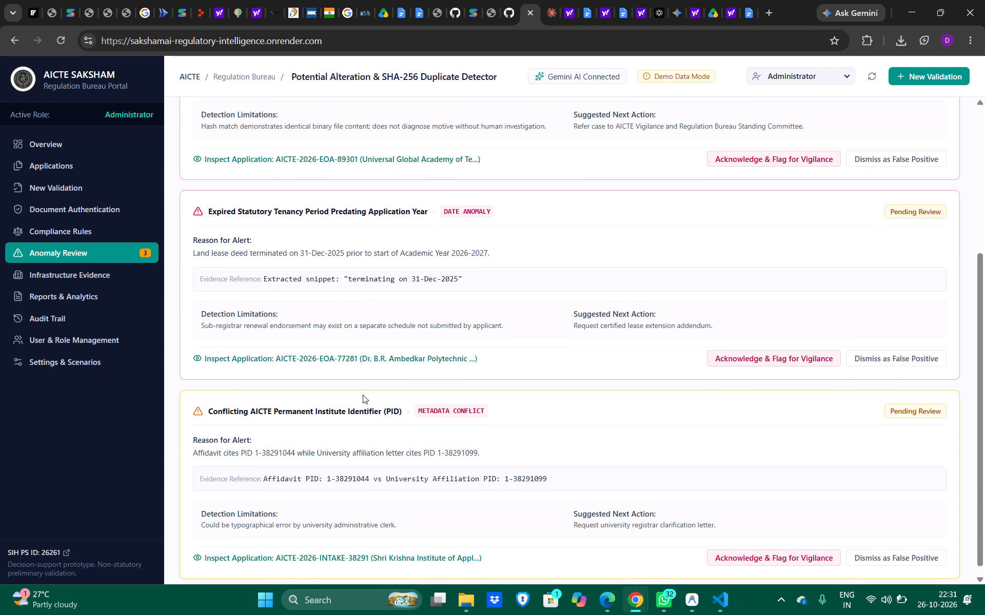
{"action": "scroll", "coordinate": [363, 395], "scroll_direction": "down", "scroll_amount": 2}
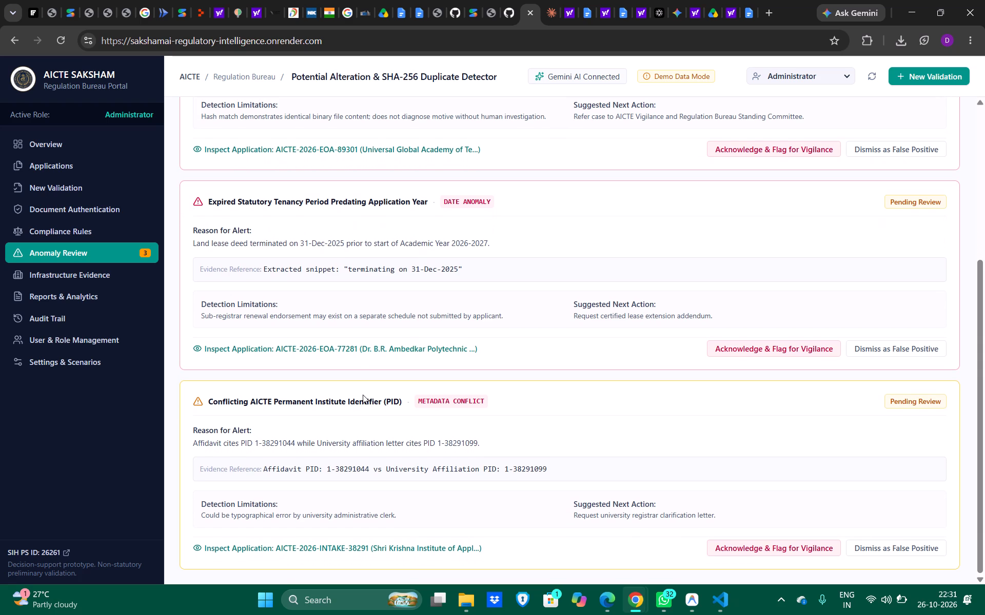
{"action": "scroll", "coordinate": [363, 395], "scroll_direction": "down", "scroll_amount": 1}
{"action": "scroll", "coordinate": [707, 392], "scroll_direction": "up", "scroll_amount": 3}
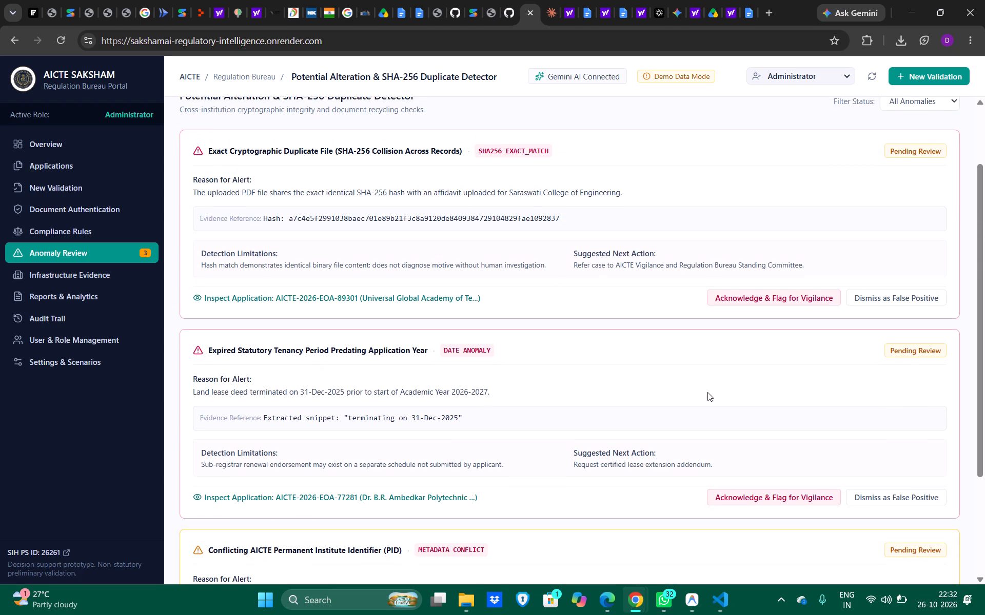
{"action": "scroll", "coordinate": [707, 392], "scroll_direction": "up", "scroll_amount": 2}
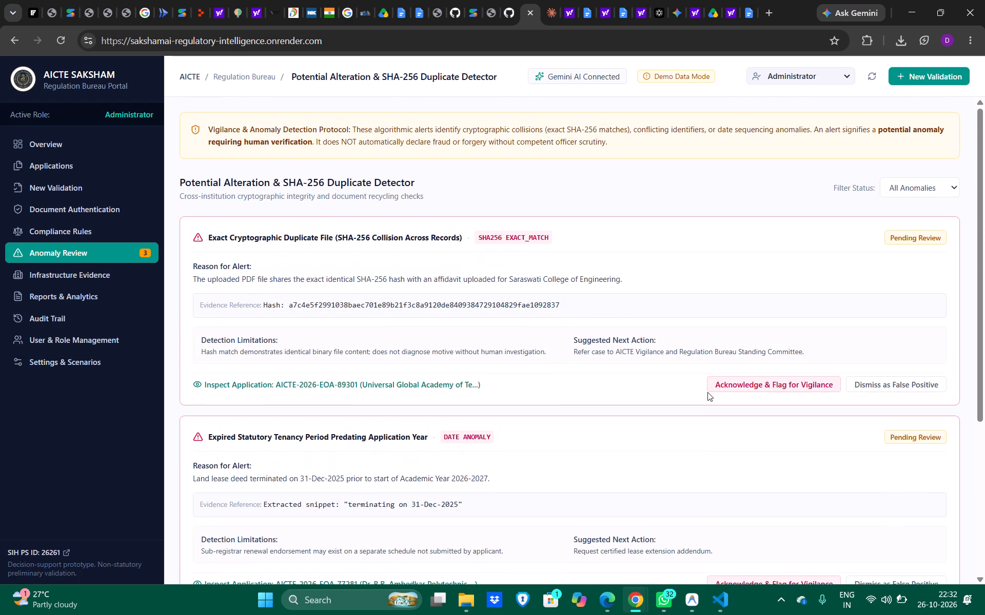
{"action": "scroll", "coordinate": [707, 392], "scroll_direction": "up", "scroll_amount": 1}
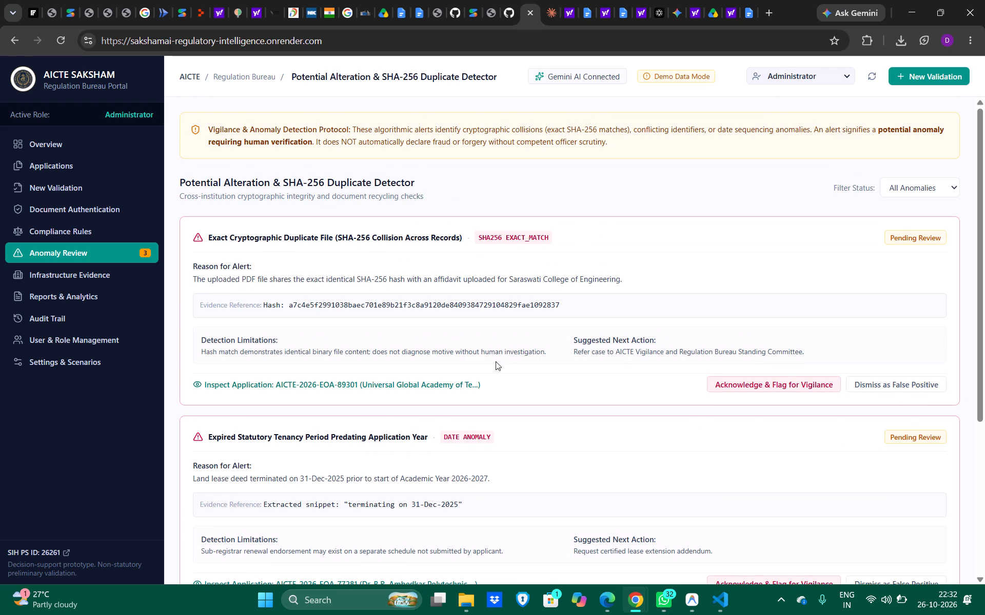
{"action": "scroll", "coordinate": [763, 463], "scroll_direction": "down", "scroll_amount": 2}
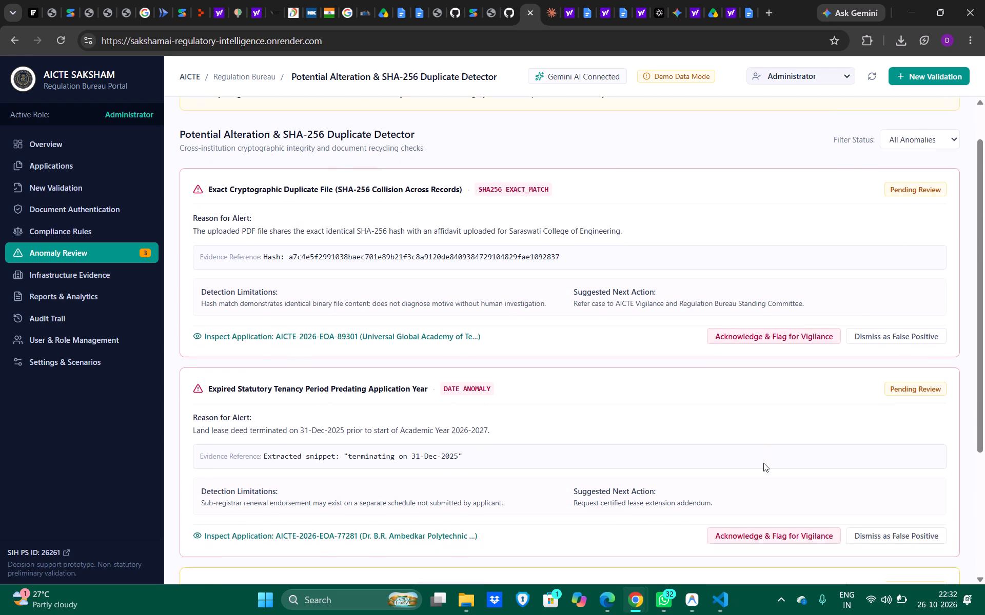
{"action": "scroll", "coordinate": [763, 463], "scroll_direction": "down", "scroll_amount": 4}
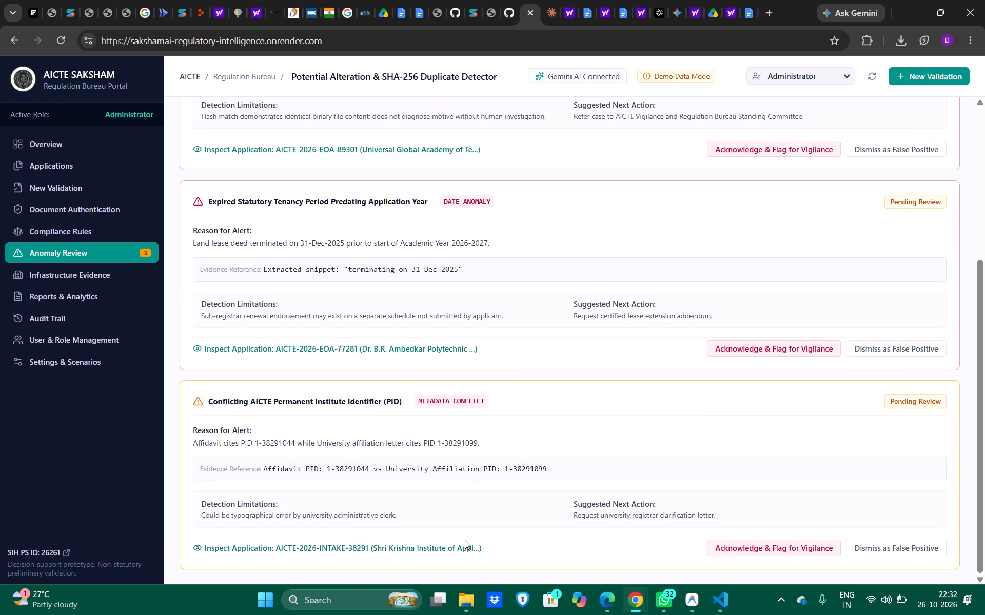
Show the Infrastructure Evidence page and examine the submitted facilities and the Engineering Block Smart Classrooms evidence.
{"action": "left_click", "coordinate": [70, 279]}
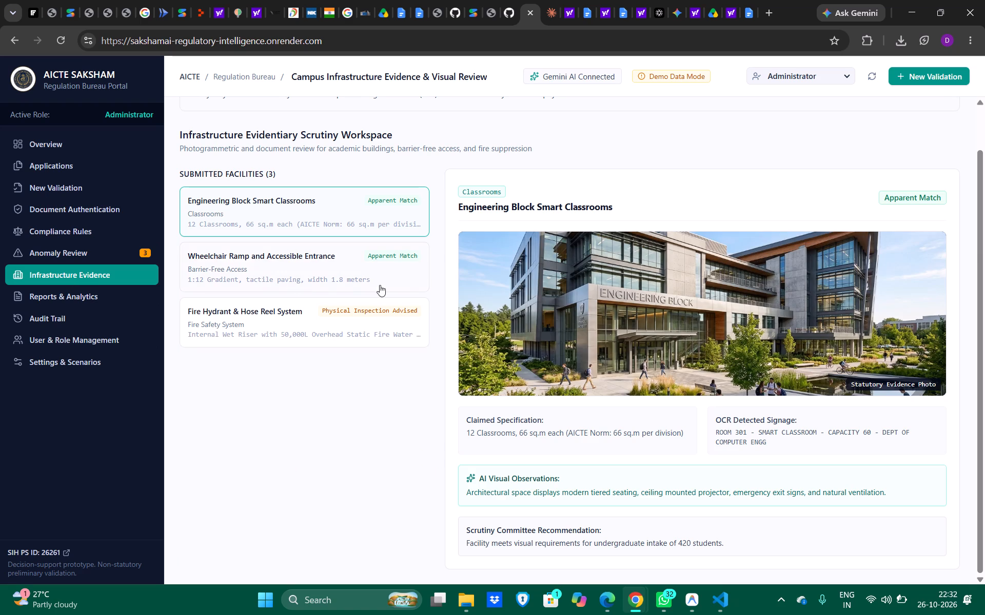
{"action": "scroll", "coordinate": [521, 343], "scroll_direction": "down", "scroll_amount": 3}
{"action": "scroll", "coordinate": [608, 516], "scroll_direction": "down", "scroll_amount": 2}
{"action": "scroll", "coordinate": [421, 459], "scroll_direction": "down", "scroll_amount": 2}
{"action": "scroll", "coordinate": [421, 459], "scroll_direction": "up", "scroll_amount": 1}
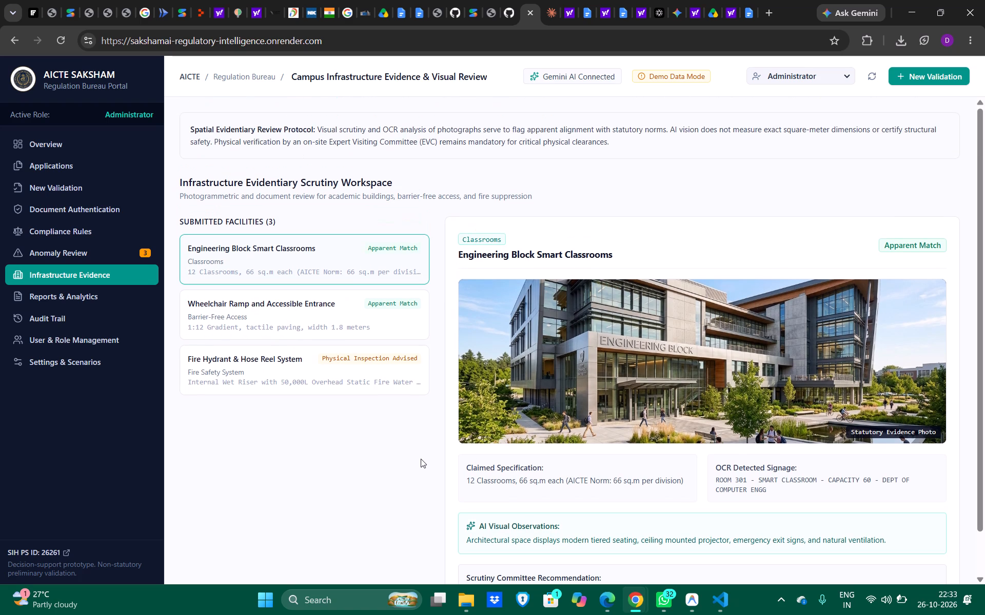
{"action": "scroll", "coordinate": [421, 459], "scroll_direction": "down", "scroll_amount": 1}
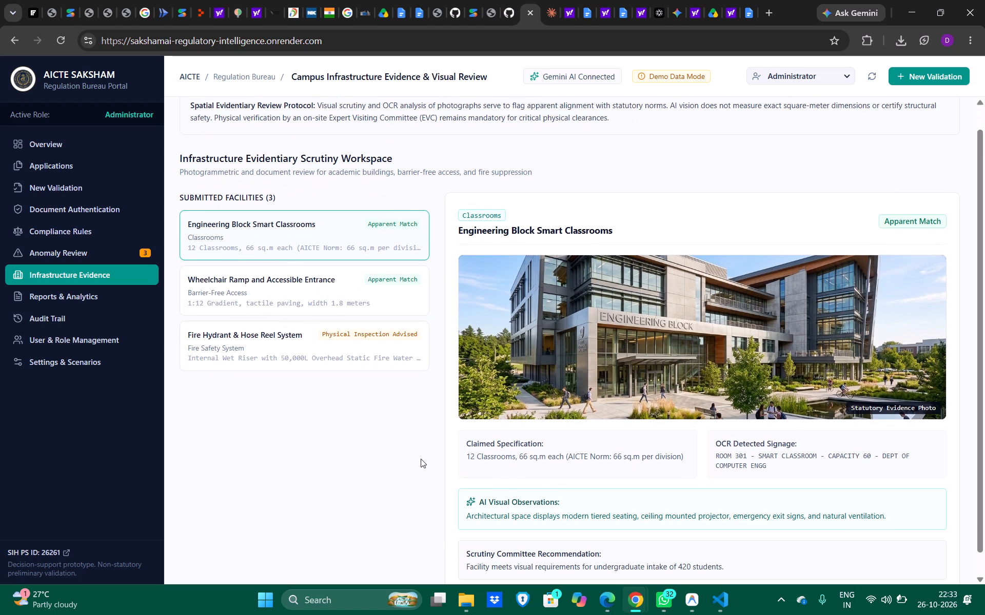
Examine the evidence for the Wheelchair Ramp and Accessible Entrance and for the Fire Hydrant & Hose Reel System.
{"action": "scroll", "coordinate": [421, 459], "scroll_direction": "up", "scroll_amount": 2}
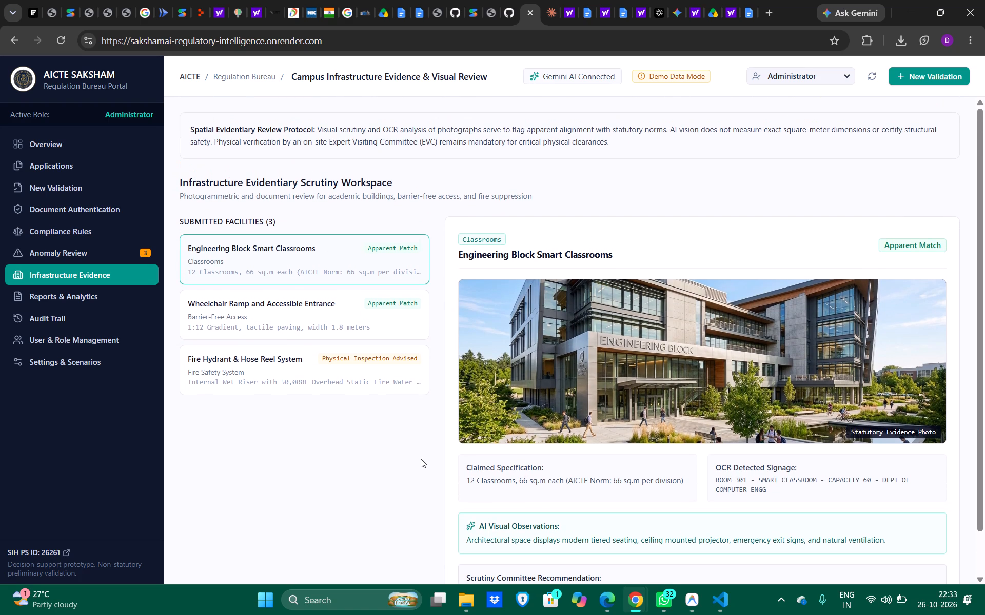
{"action": "scroll", "coordinate": [421, 459], "scroll_direction": "up", "scroll_amount": 3}
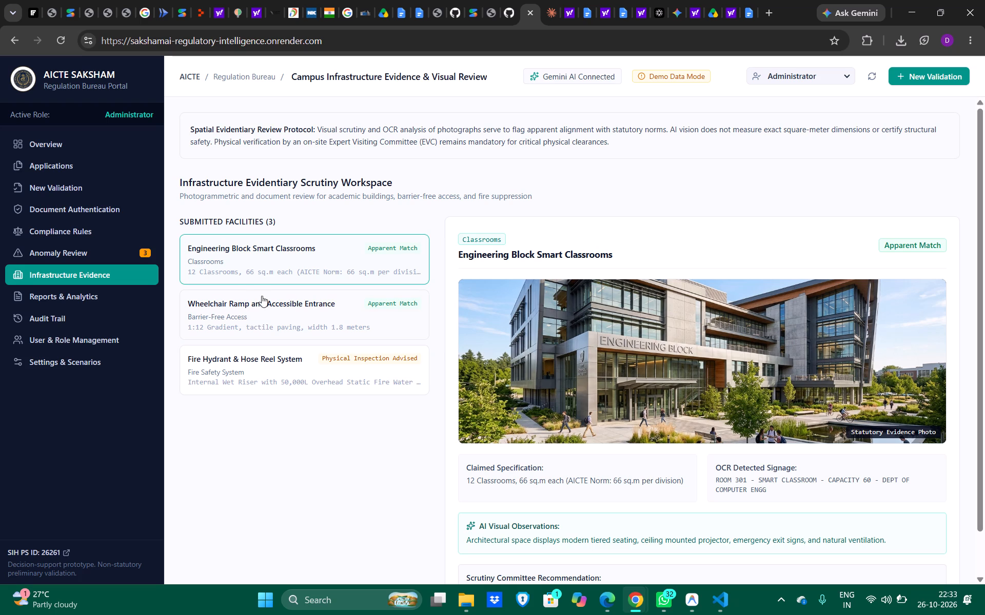
{"action": "left_click", "coordinate": [238, 313]}
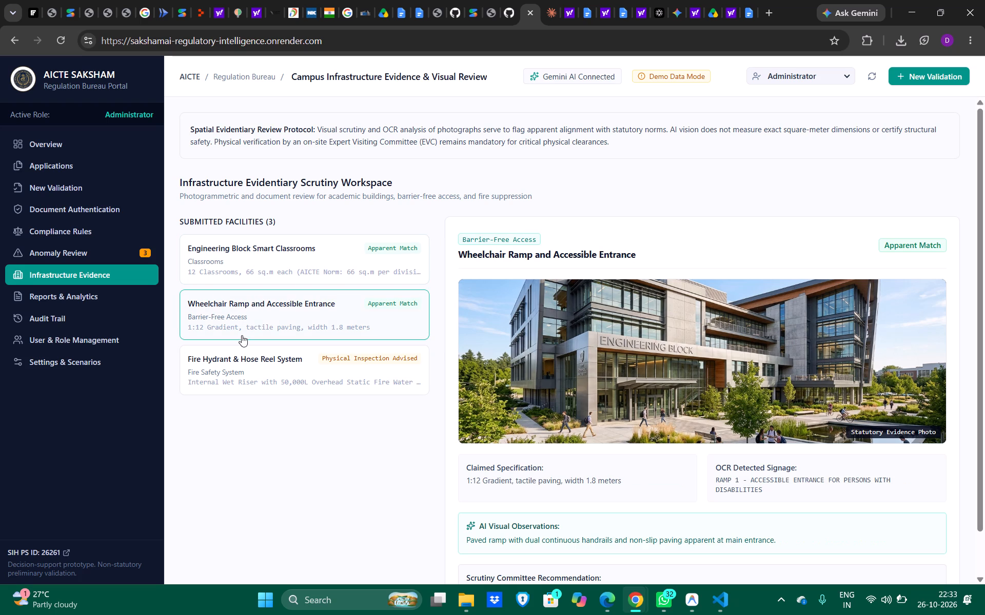
{"action": "left_click", "coordinate": [255, 382]}
{"action": "scroll", "coordinate": [255, 382], "scroll_direction": "down", "scroll_amount": 1}
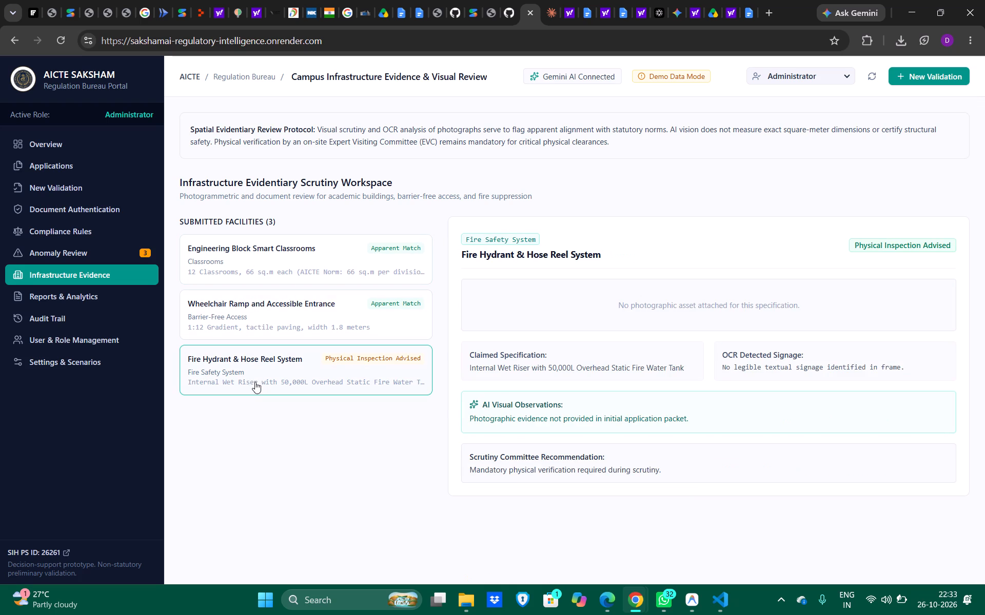
{"action": "scroll", "coordinate": [255, 382], "scroll_direction": "down", "scroll_amount": 1}
{"action": "scroll", "coordinate": [334, 246], "scroll_direction": "up", "scroll_amount": 2}
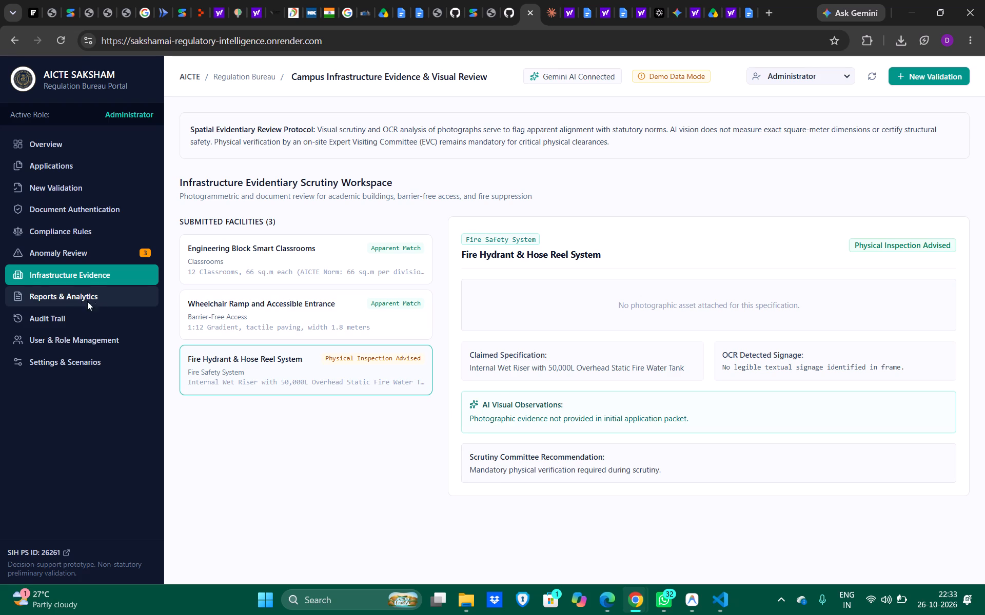
Show Reports & Analytics and view the preliminary assessment reports of Bharati Vidyapeeth, Saraswati College and Vidya Sagar Institute of Technology.
{"action": "left_click", "coordinate": [133, 299]}
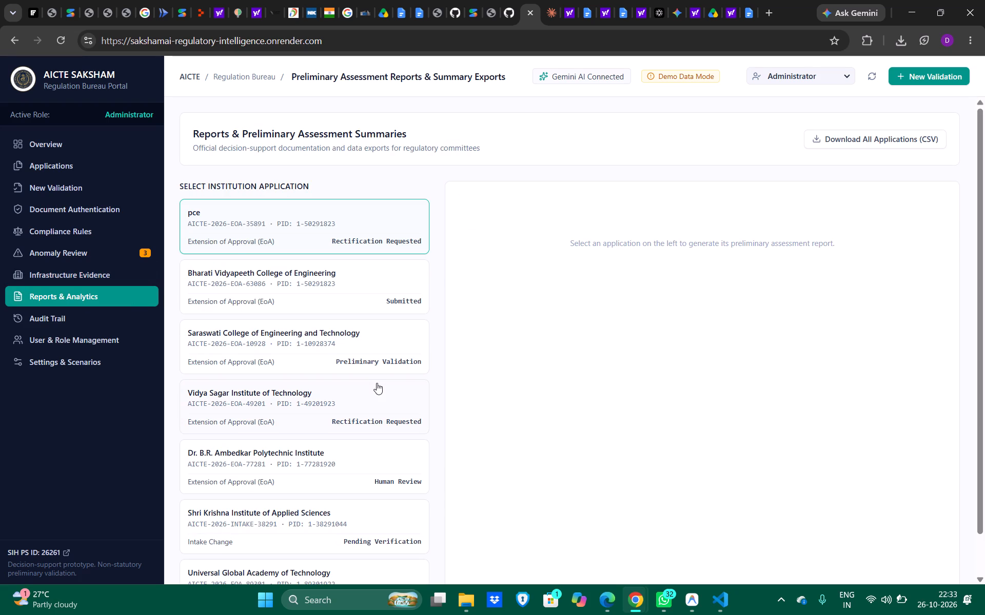
{"action": "scroll", "coordinate": [377, 383], "scroll_direction": "down", "scroll_amount": 1}
{"action": "left_click", "coordinate": [328, 285]}
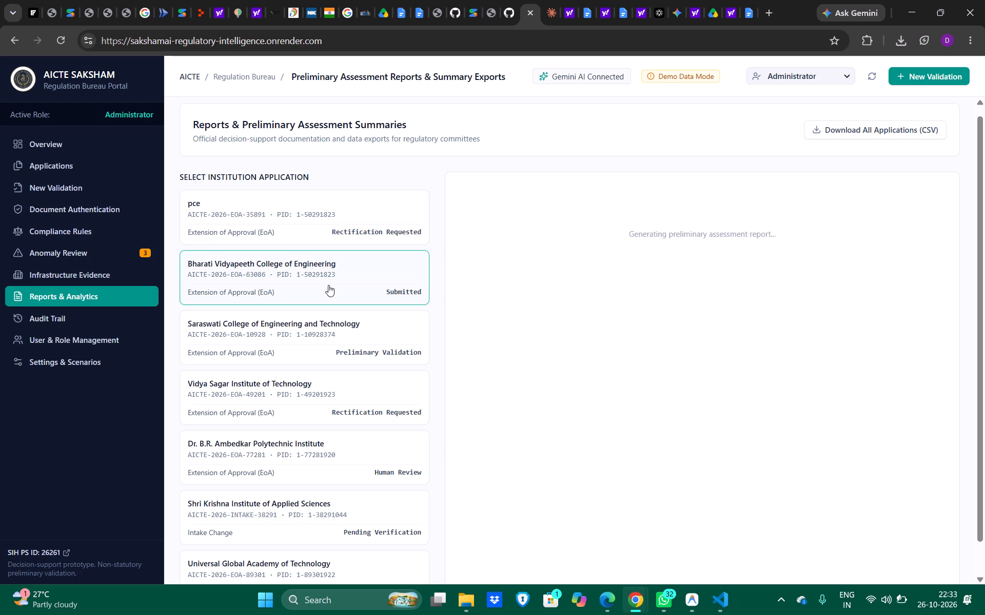
{"action": "left_click", "coordinate": [327, 353]}
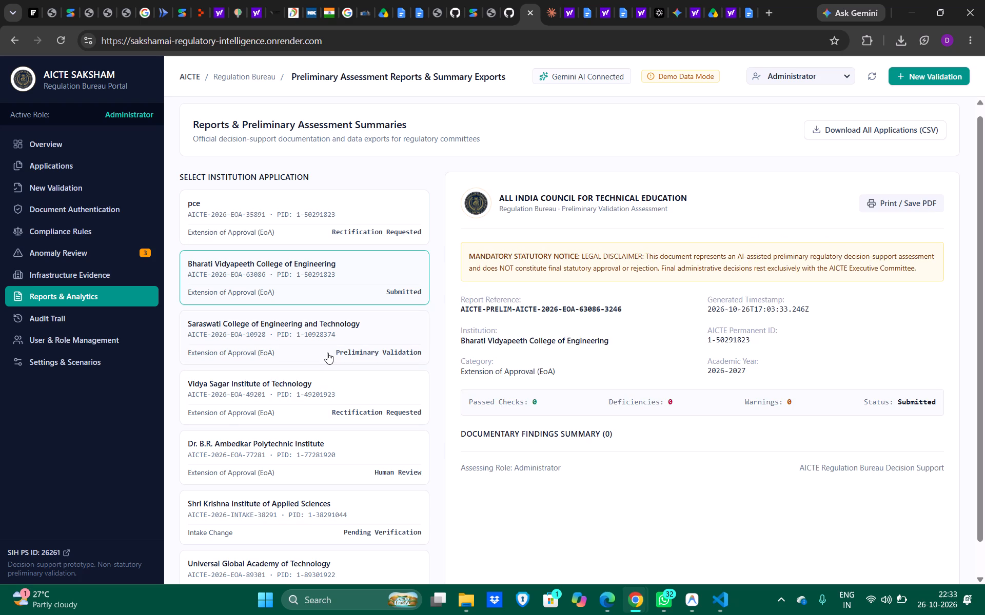
{"action": "left_click", "coordinate": [327, 404]}
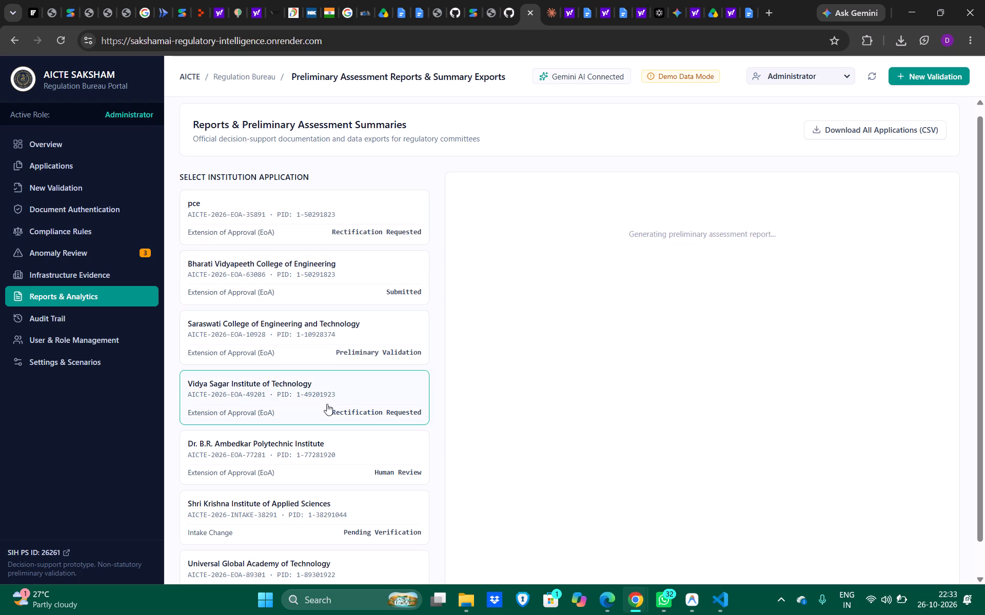
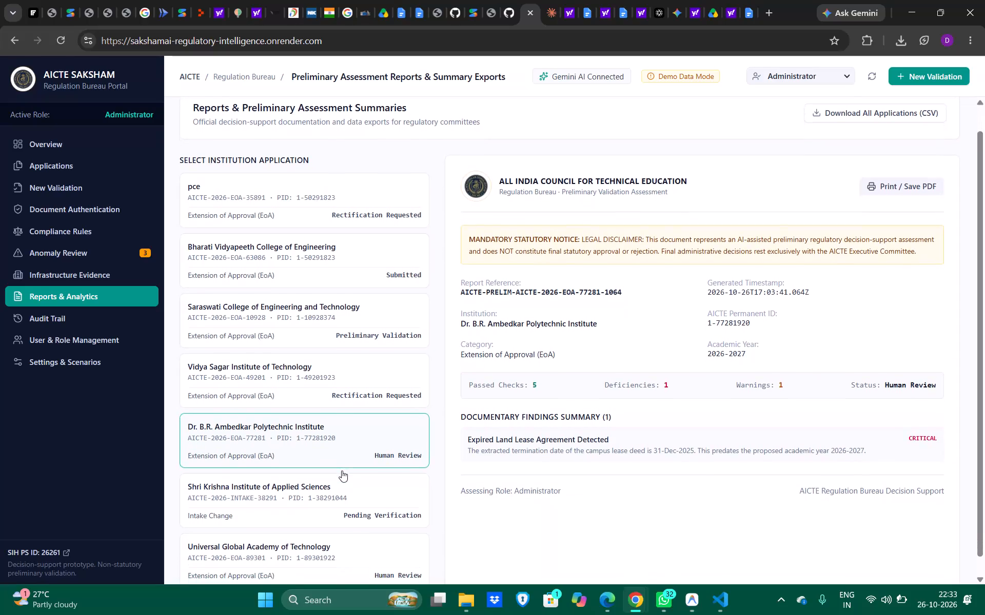
View the preliminary assessment reports of Shri Krishna Institute of Applied Sciences and Universal Global Academy of Technology.
{"action": "left_click", "coordinate": [300, 479]}
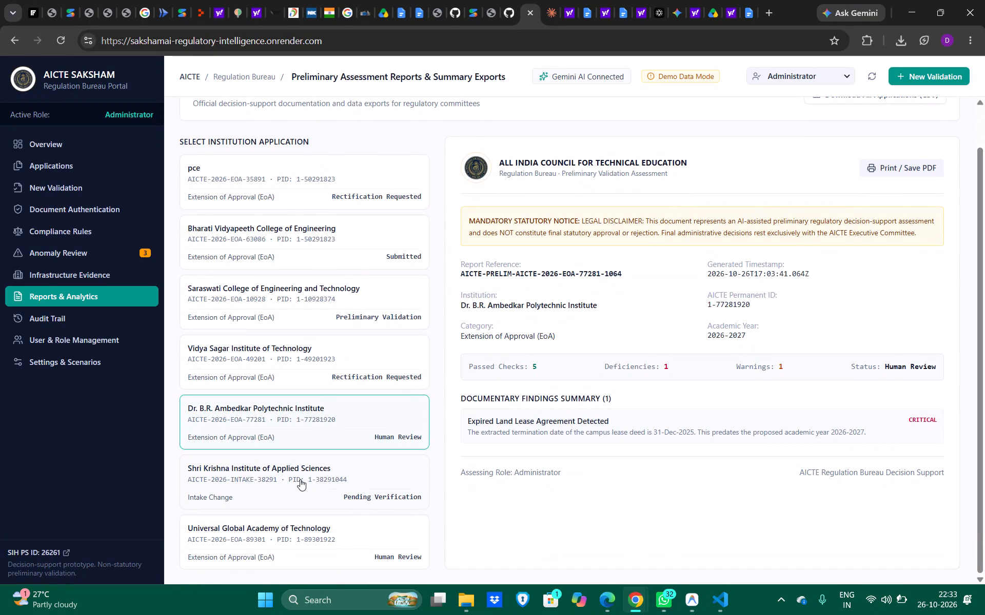
{"action": "scroll", "coordinate": [300, 479], "scroll_direction": "down", "scroll_amount": 2}
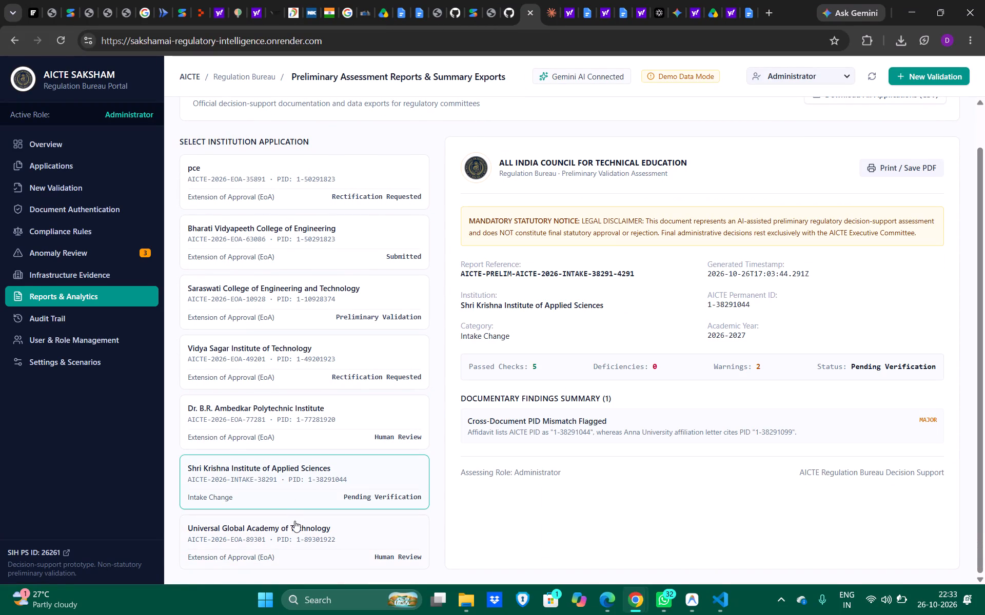
{"action": "left_click", "coordinate": [294, 521]}
{"action": "scroll", "coordinate": [372, 274], "scroll_direction": "up", "scroll_amount": 2}
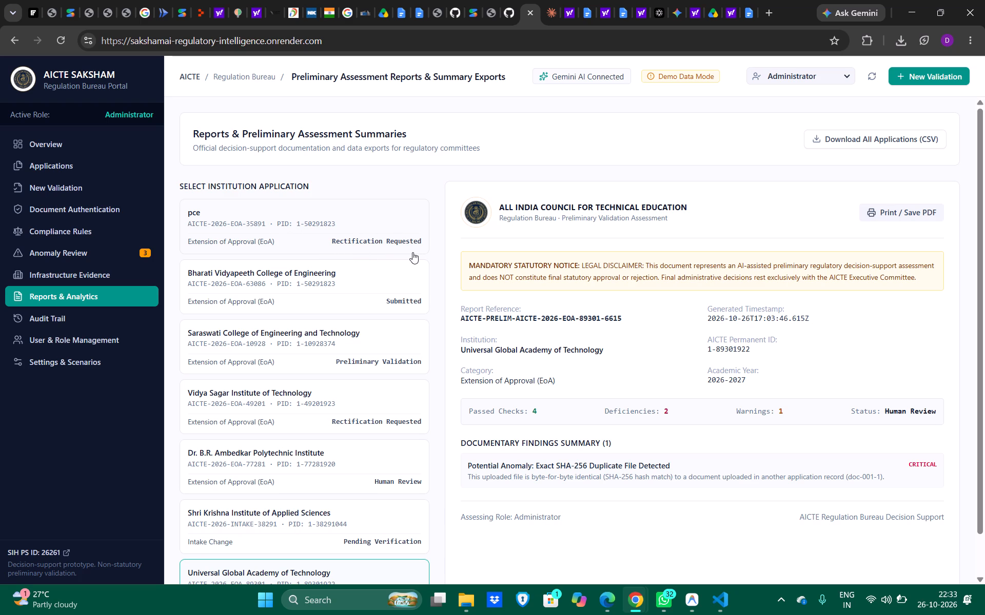
Show the Audit Trail page and examine the logged regulatory events, including their actors, actions, outcomes and event details.
{"action": "left_click", "coordinate": [80, 324]}
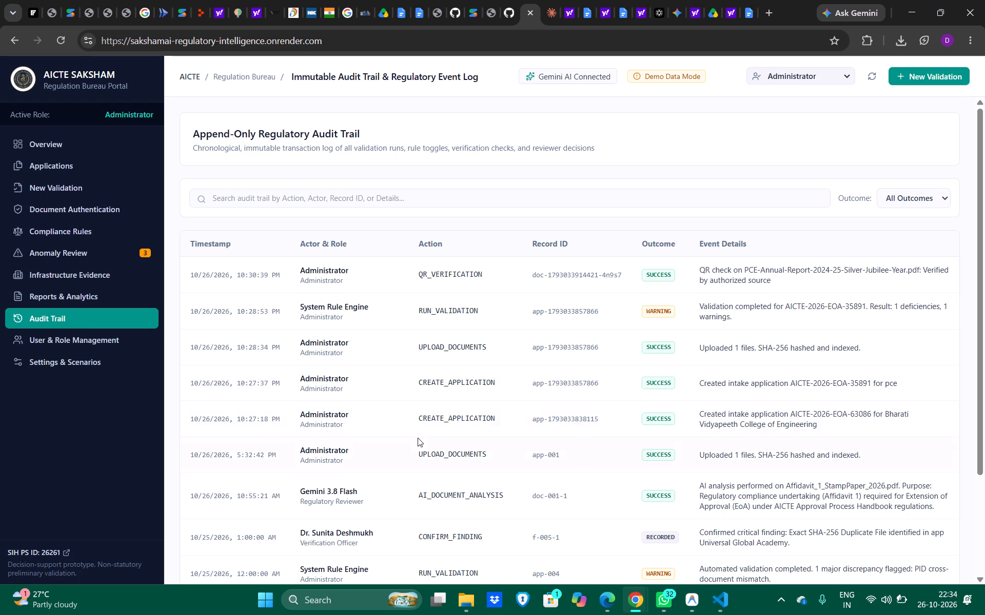
{"action": "scroll", "coordinate": [418, 438], "scroll_direction": "down", "scroll_amount": 4}
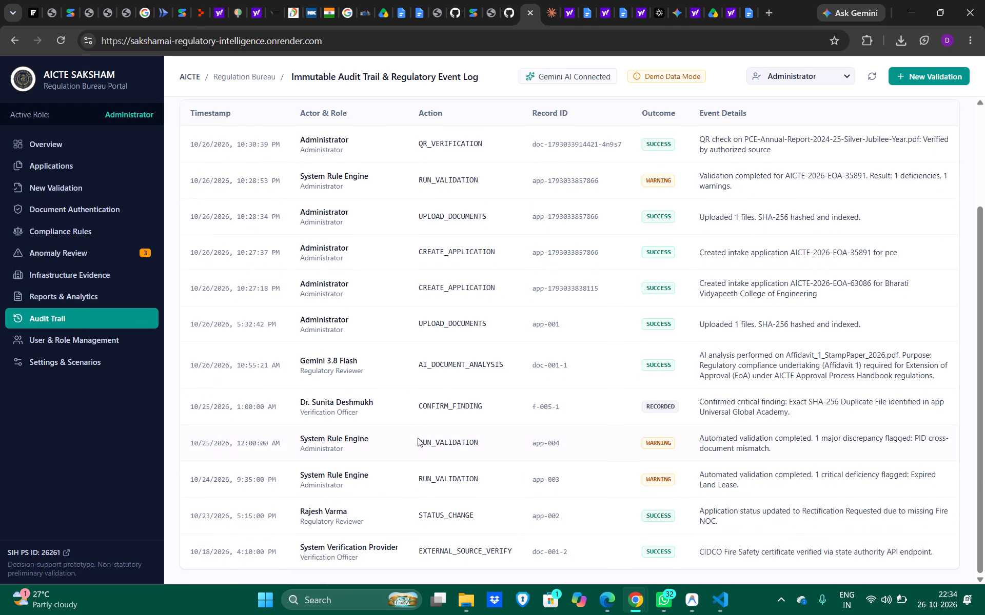
{"action": "scroll", "coordinate": [418, 438], "scroll_direction": "down", "scroll_amount": 1}
{"action": "scroll", "coordinate": [418, 438], "scroll_direction": "up", "scroll_amount": 4}
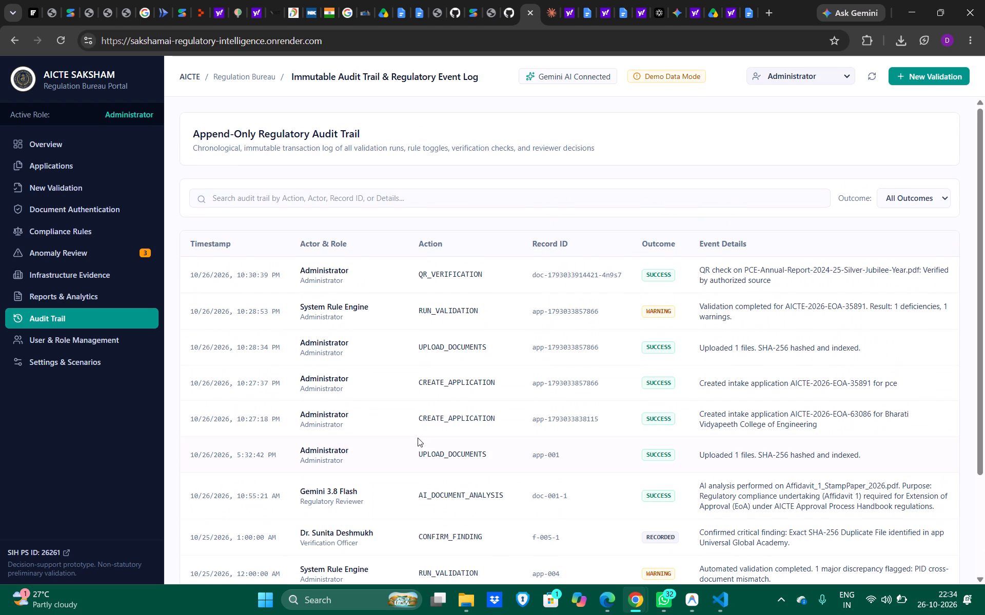
{"action": "scroll", "coordinate": [418, 438], "scroll_direction": "down", "scroll_amount": 2}
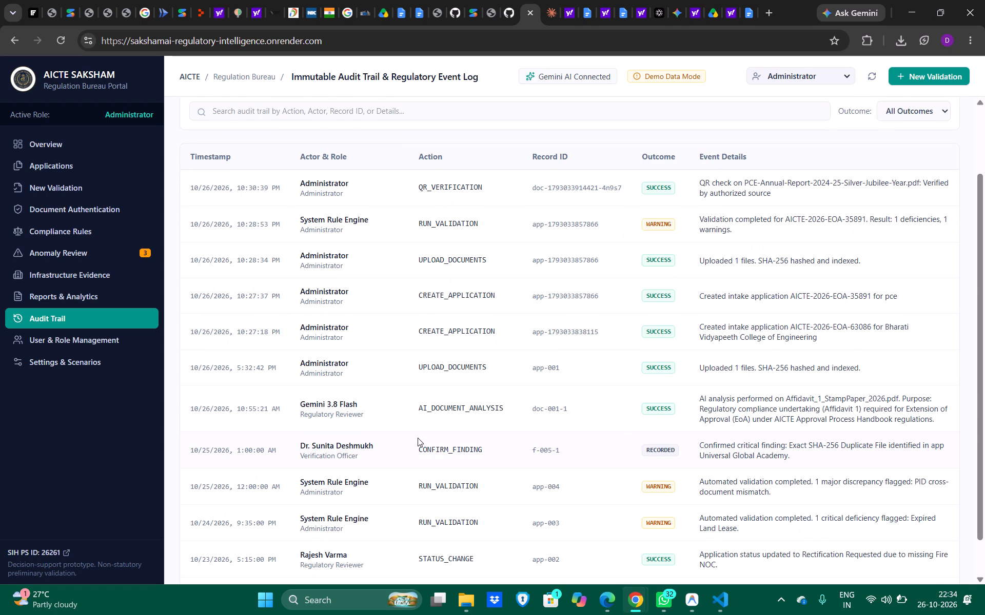
{"action": "scroll", "coordinate": [418, 438], "scroll_direction": "up", "scroll_amount": 6}
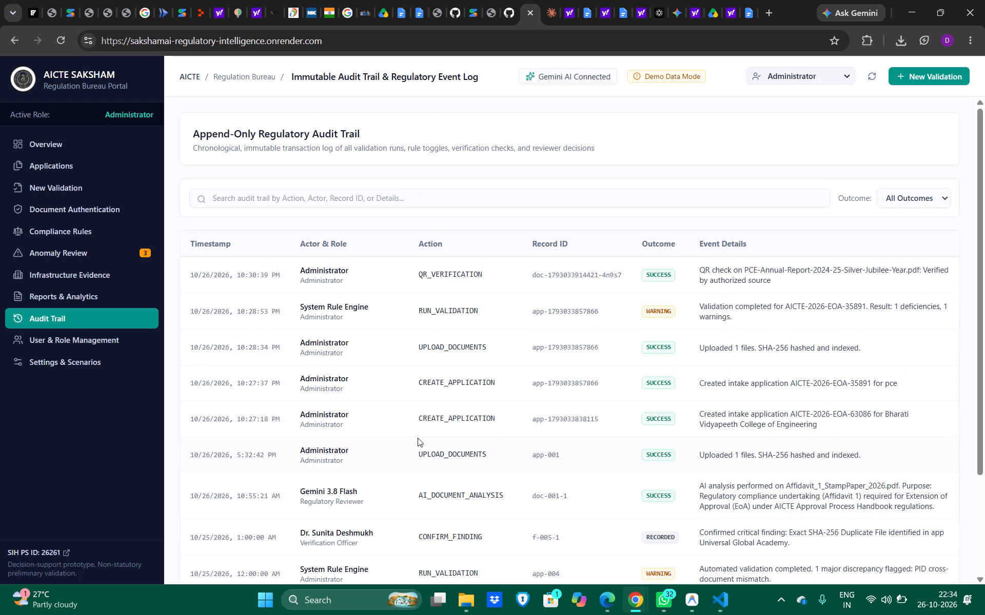
{"action": "scroll", "coordinate": [418, 438], "scroll_direction": "down", "scroll_amount": 7}
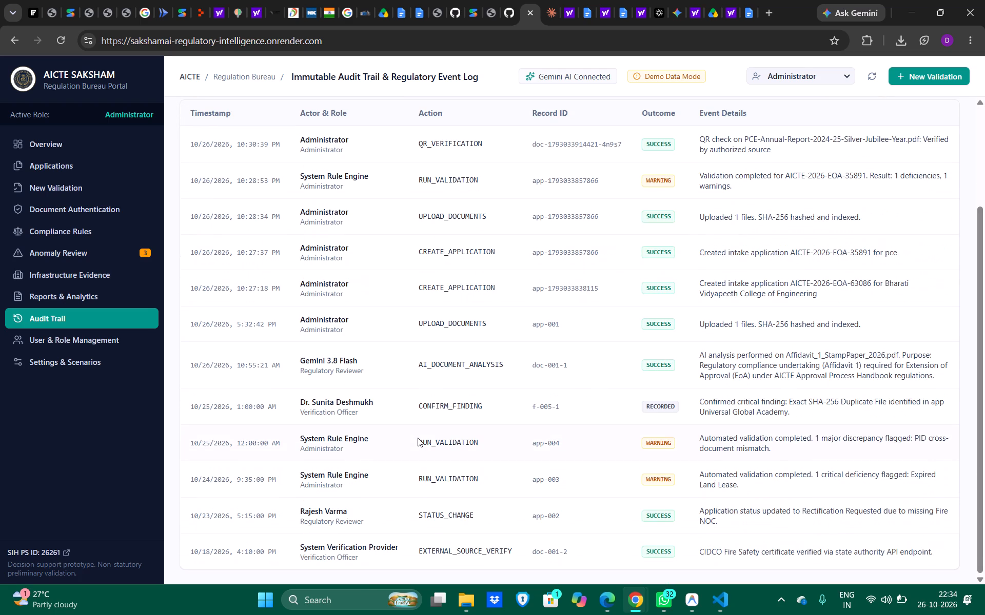
Show the functional access control matrix under User & Role Management and switch the active role to Regulatory Reviewer.
{"action": "left_click", "coordinate": [70, 339]}
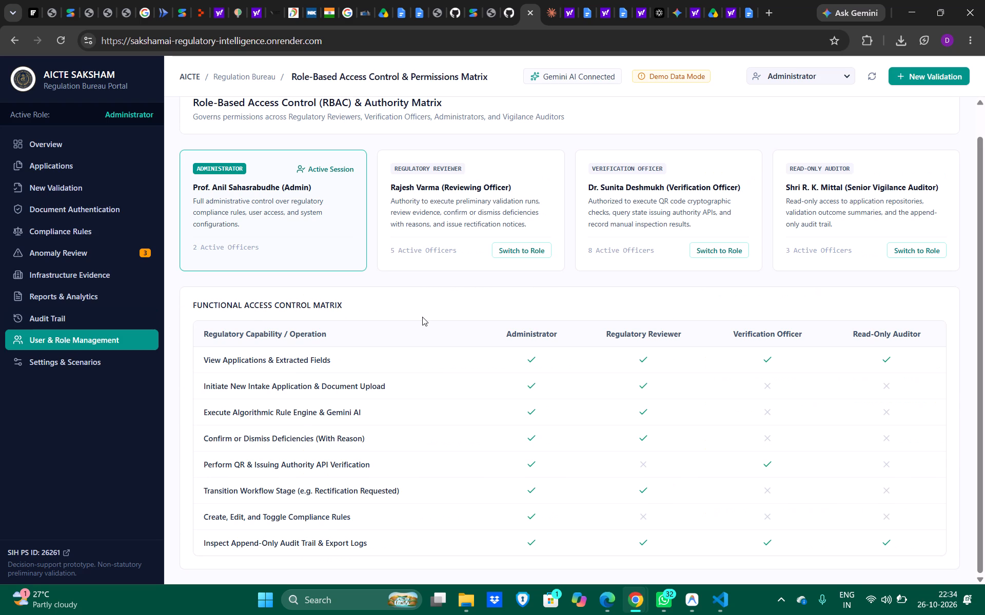
{"action": "scroll", "coordinate": [422, 317], "scroll_direction": "down", "scroll_amount": 1}
{"action": "left_click", "coordinate": [527, 249]}
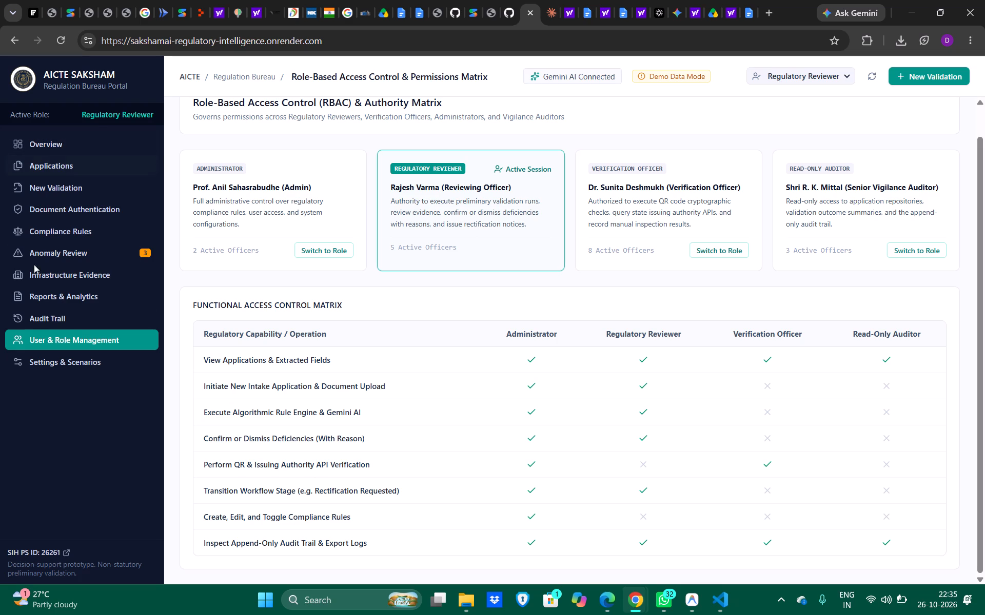
Show the Settings & Scenarios page, look through its interactive test scenarios suite, and return to the Overview.
{"action": "left_click", "coordinate": [66, 359]}
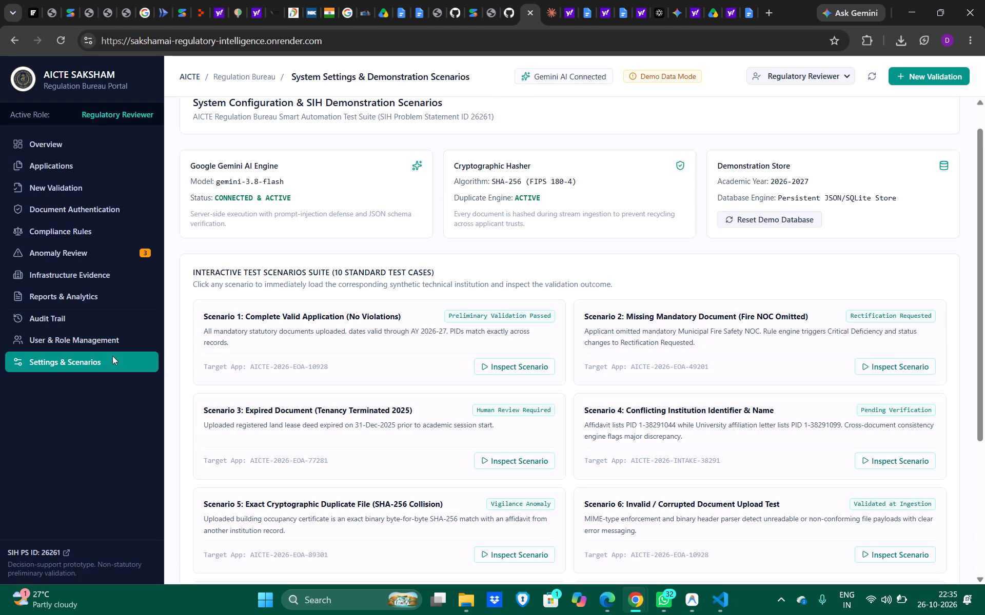
{"action": "scroll", "coordinate": [322, 372], "scroll_direction": "down", "scroll_amount": 3}
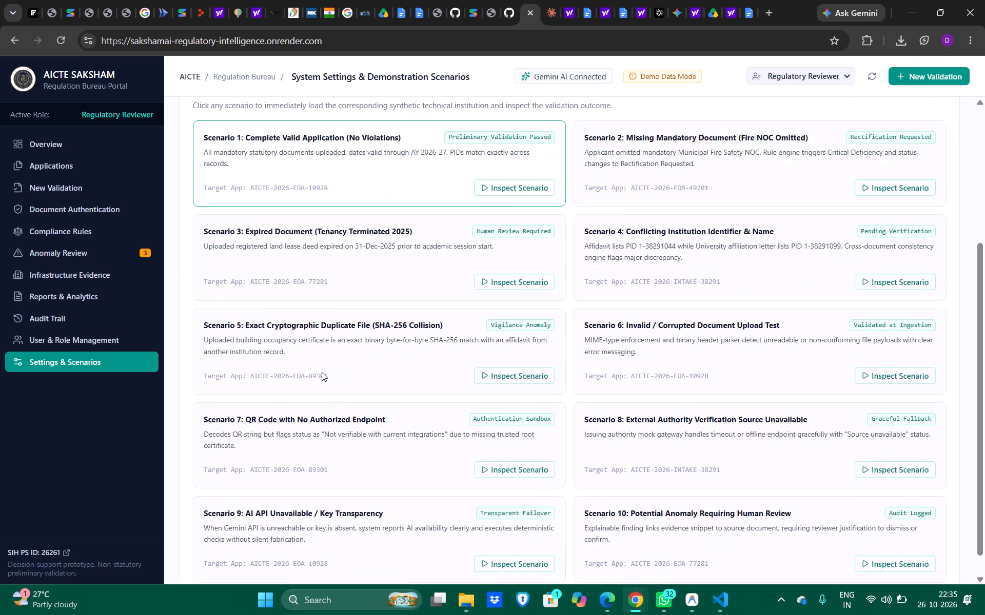
{"action": "scroll", "coordinate": [322, 372], "scroll_direction": "down", "scroll_amount": 3}
{"action": "scroll", "coordinate": [322, 372], "scroll_direction": "up", "scroll_amount": 11}
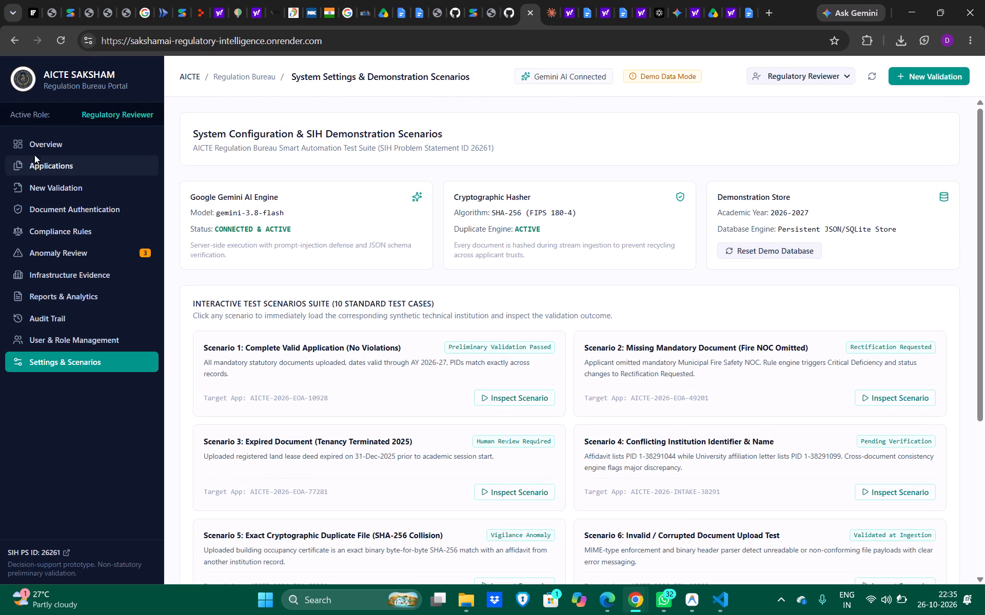
{"action": "left_click", "coordinate": [36, 145]}
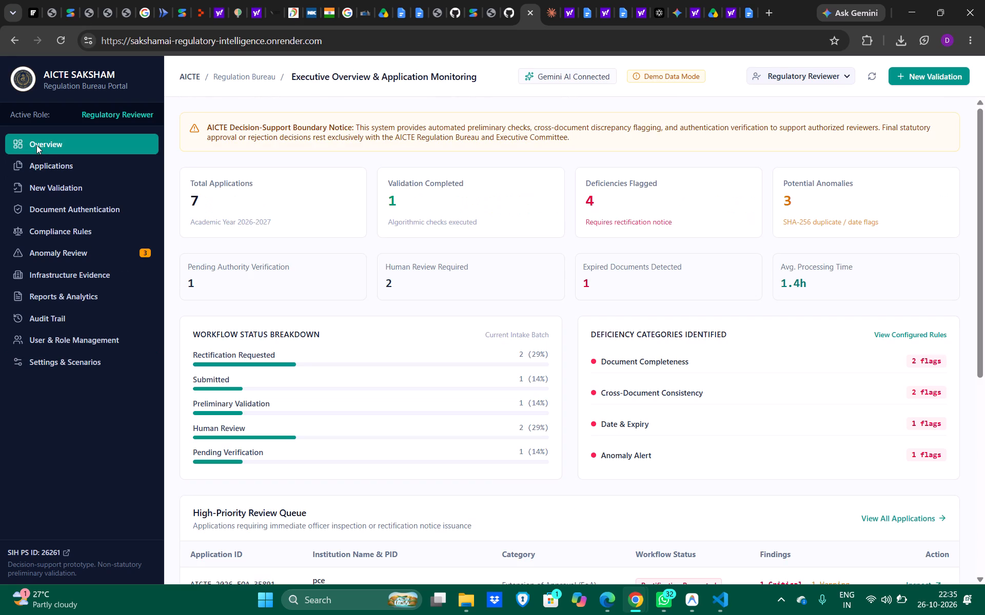
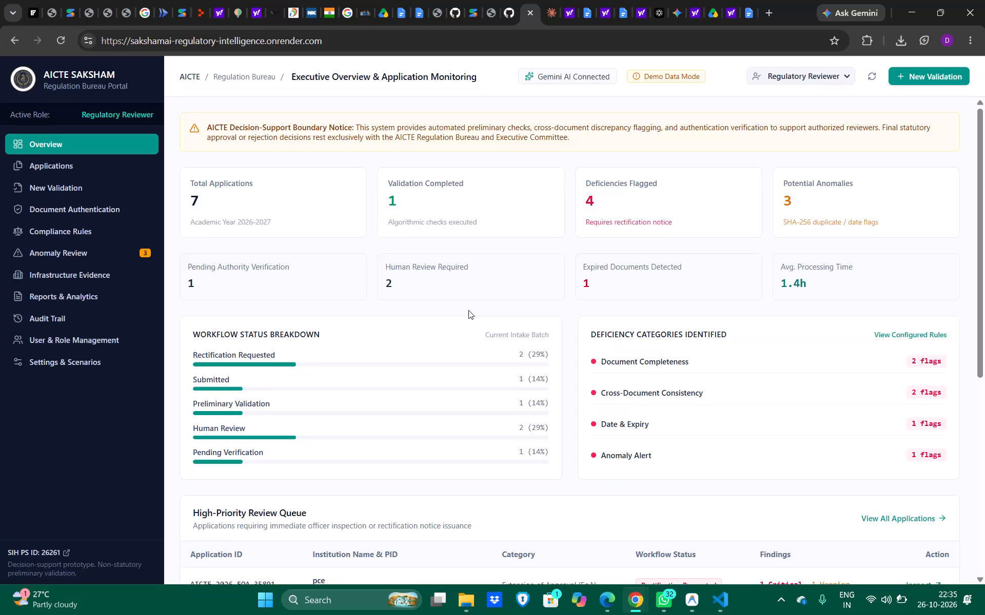
Switch to the running OBS Studio instance on Desktop 2 and stop the demo screen recording.
{"action": "key", "text": "alt+Tab"}
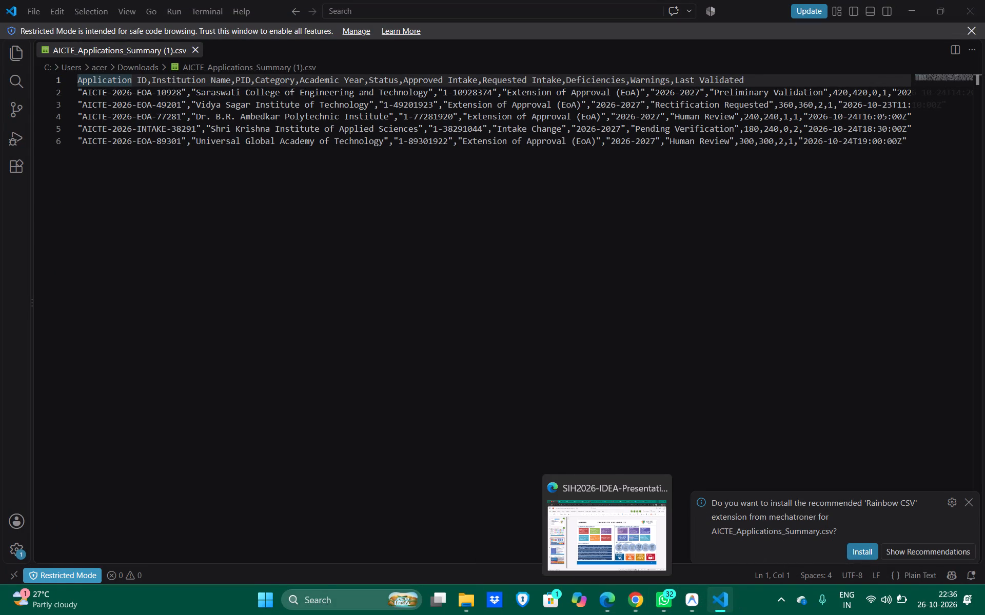
{"action": "left_click", "coordinate": [914, 8]}
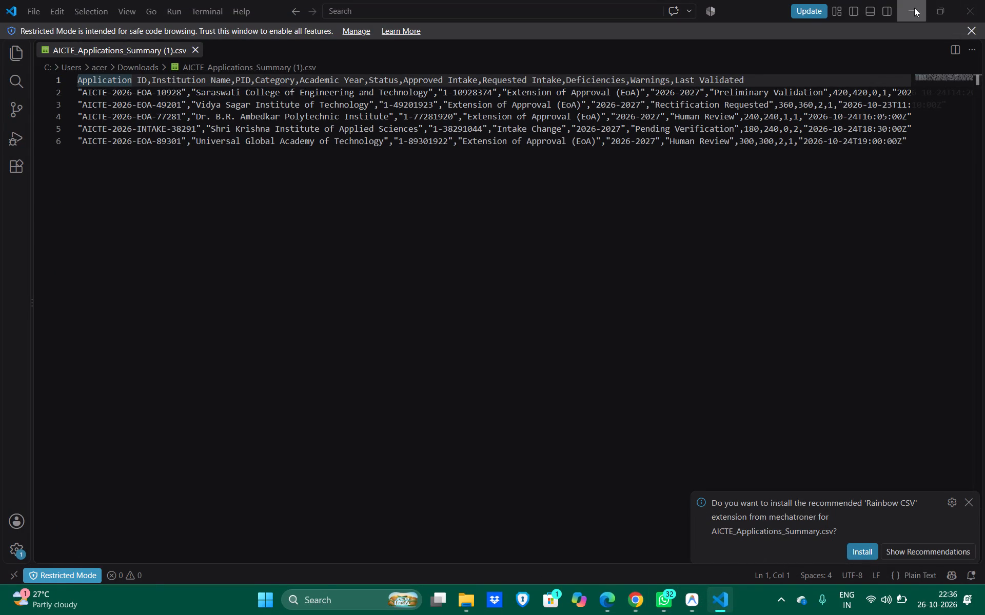
{"action": "left_click", "coordinate": [914, 8]}
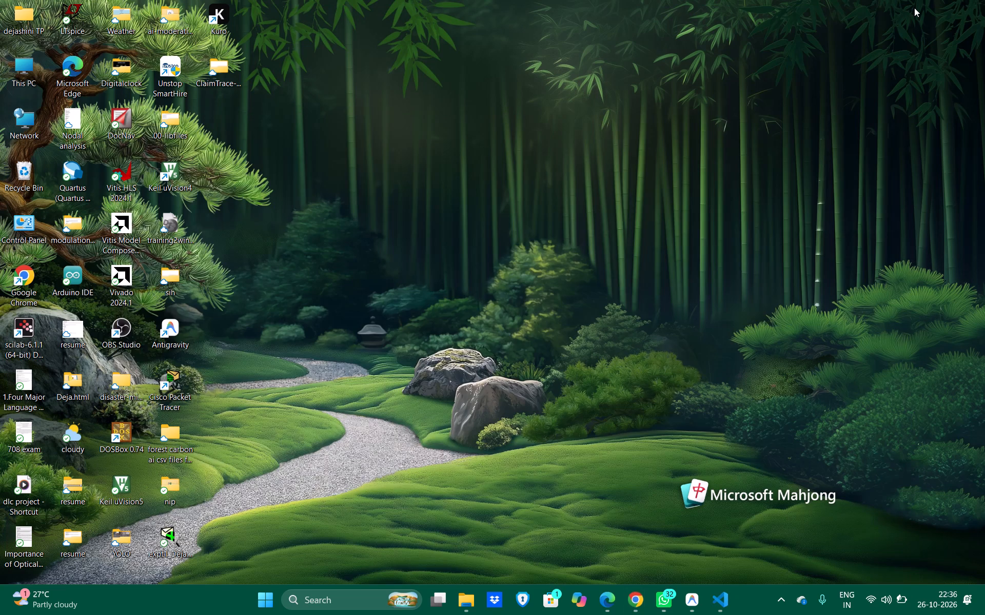
{"action": "double_click", "coordinate": [122, 331]}
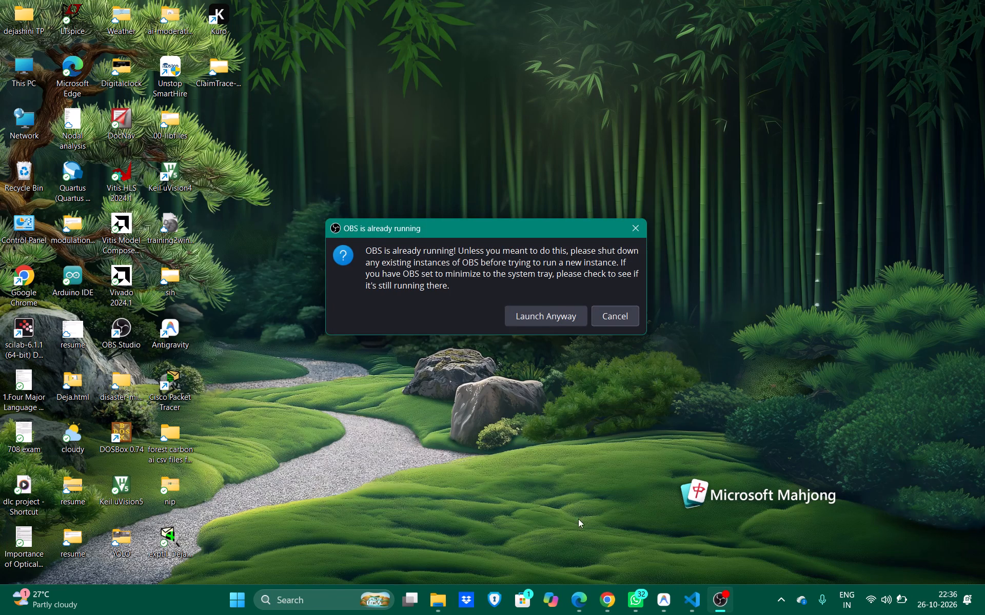
{"action": "left_click", "coordinate": [723, 596]}
{"action": "left_click", "coordinate": [720, 601]}
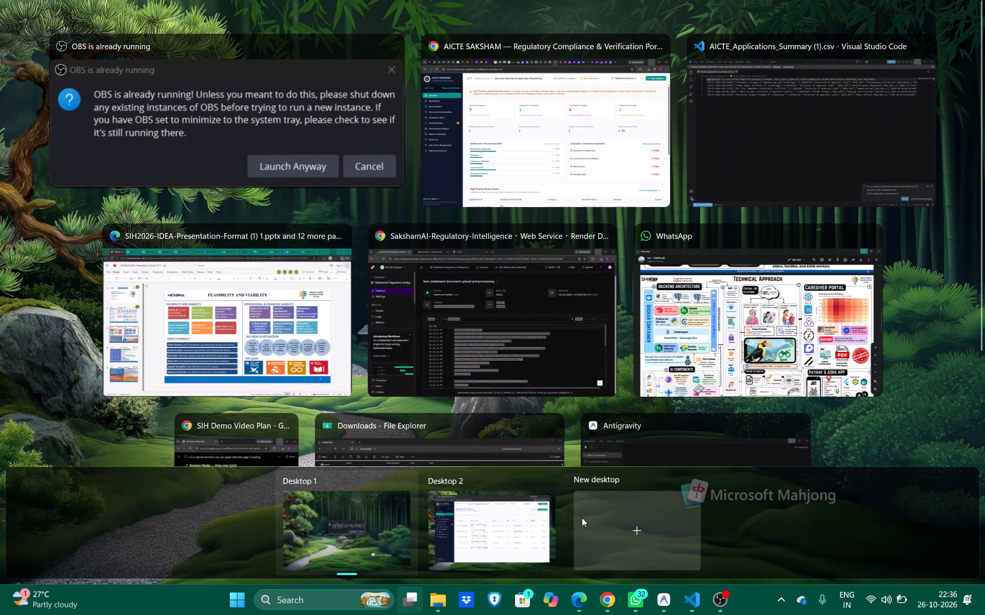
{"action": "left_click", "coordinate": [471, 527]}
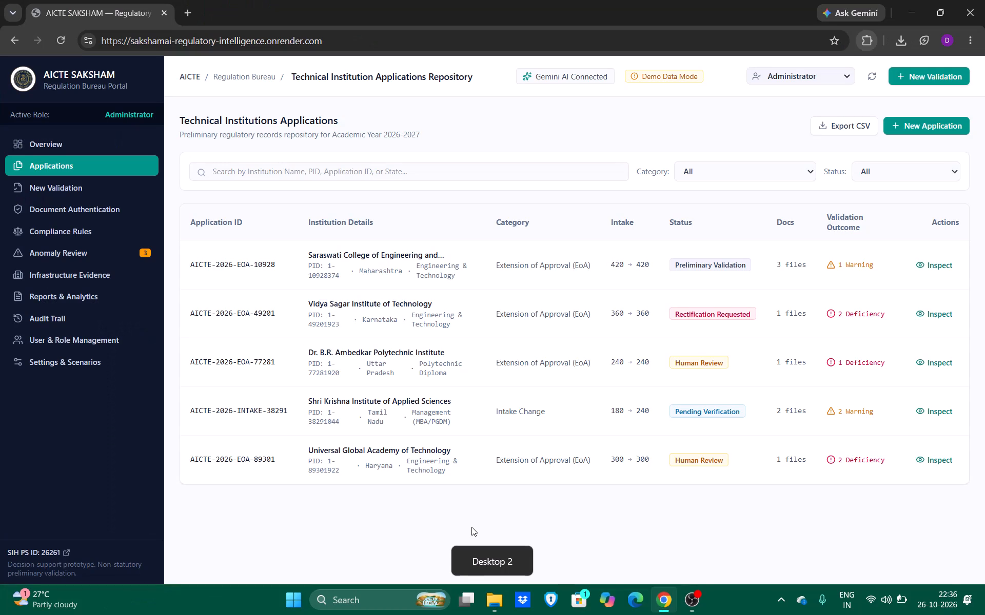
{"action": "left_click", "coordinate": [697, 601]}
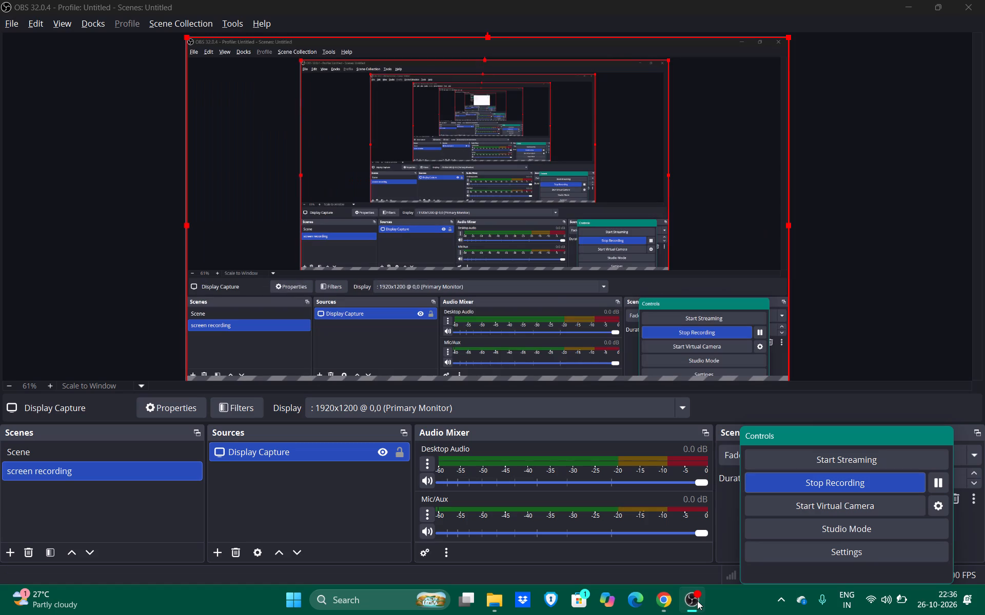
{"action": "left_click", "coordinate": [817, 485]}
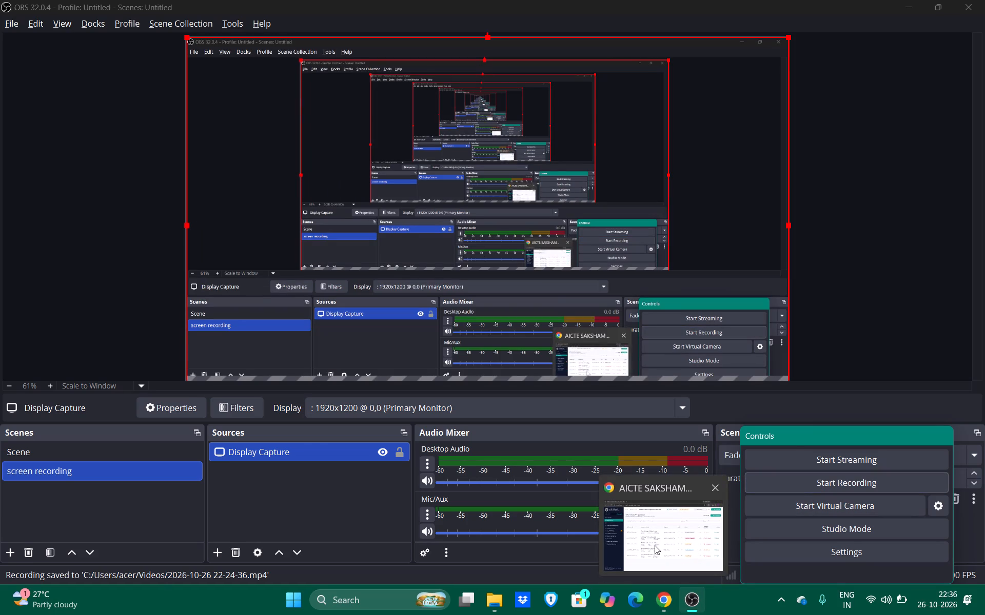
Show the folder of saved OBS recordings.
{"action": "left_click", "coordinate": [655, 545]}
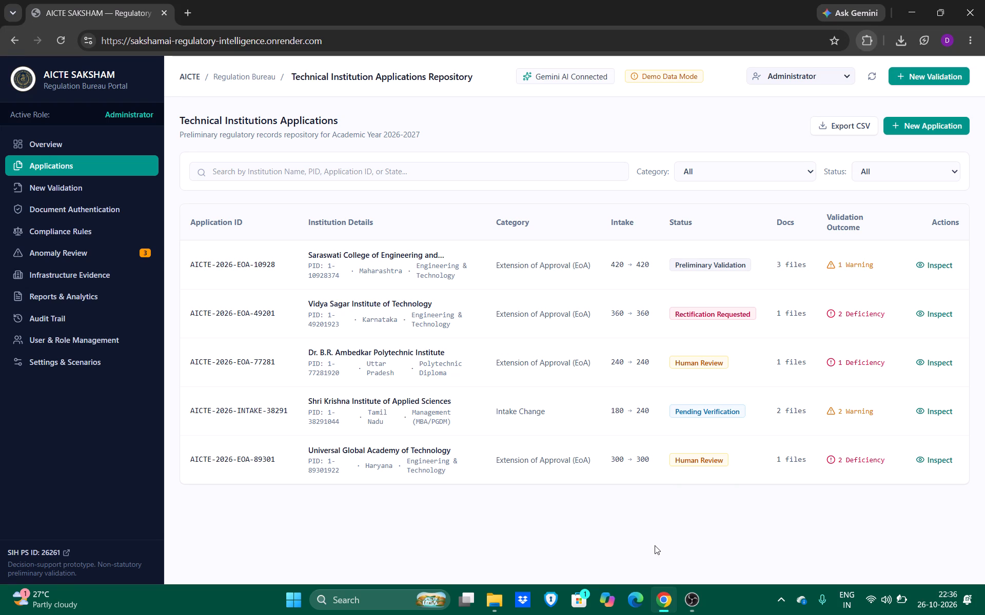
{"action": "left_click", "coordinate": [694, 601]}
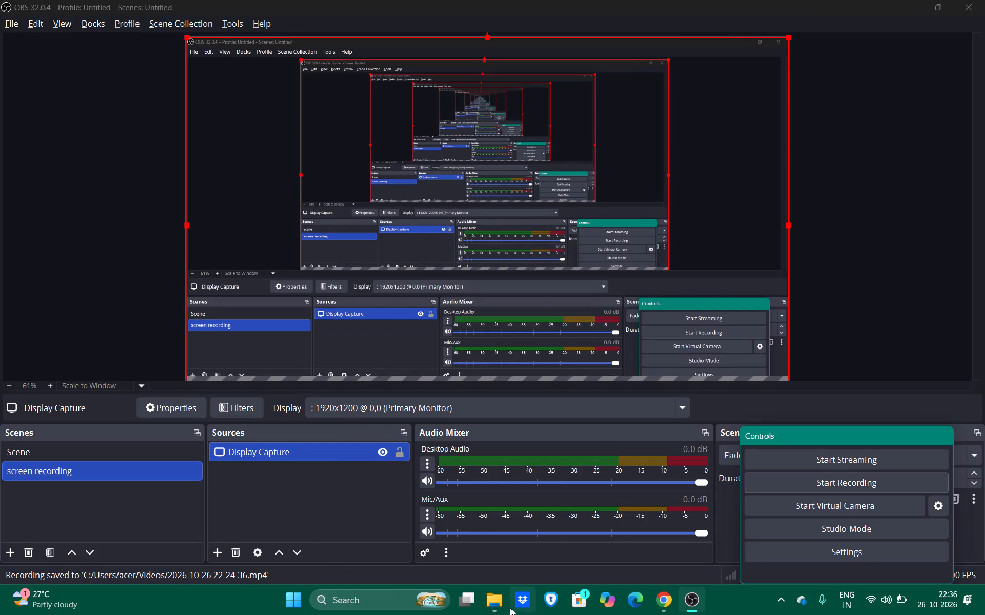
{"action": "left_click", "coordinate": [3, 20]}
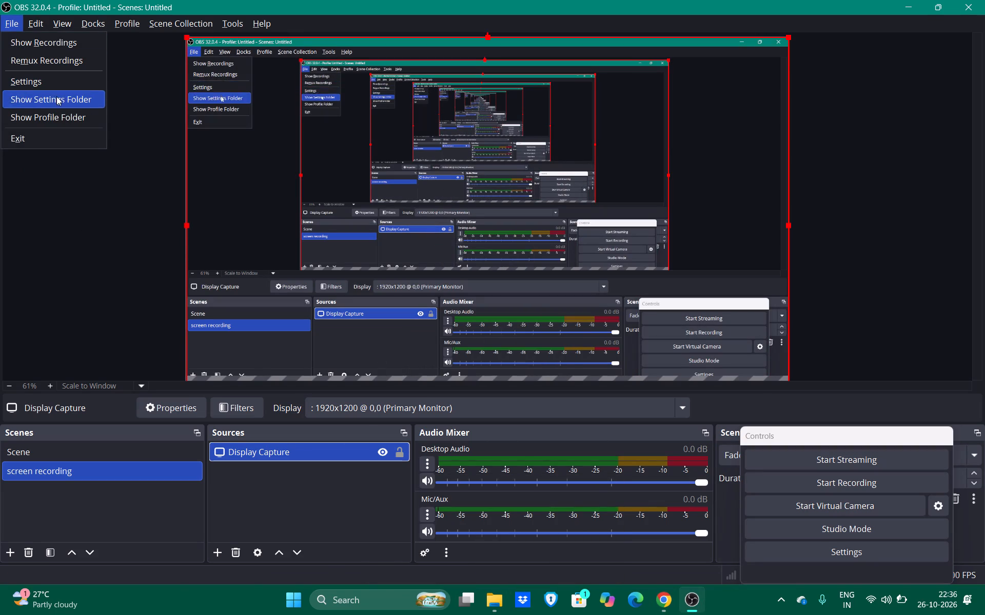
{"action": "left_click", "coordinate": [57, 43]}
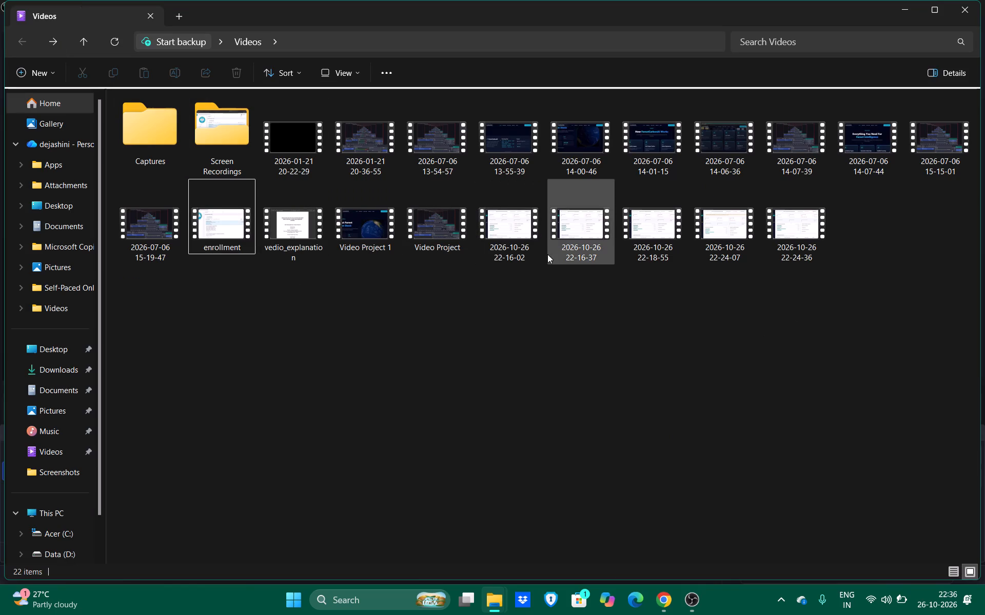
{"action": "double_click", "coordinate": [517, 242]}
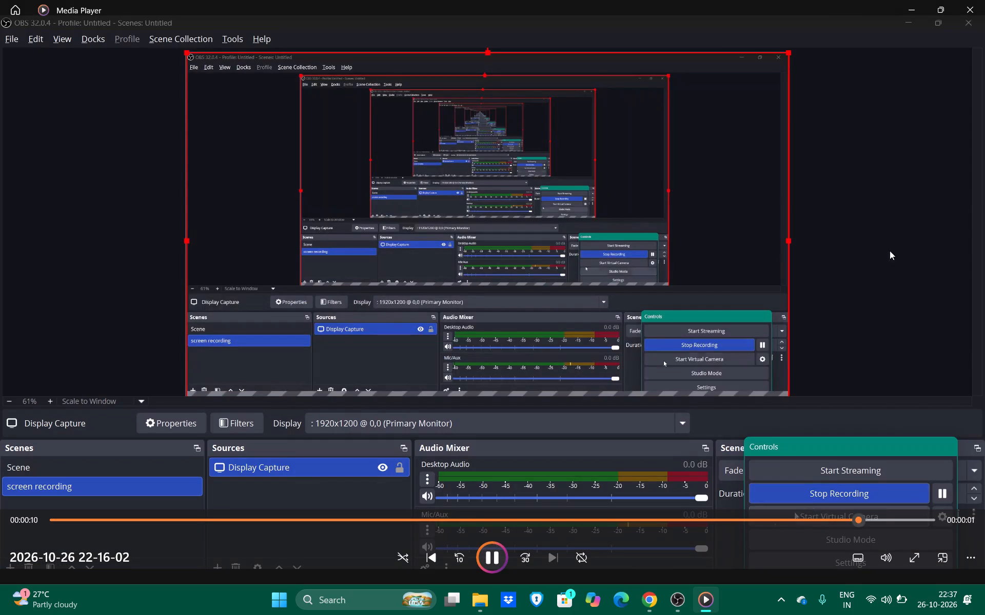
{"action": "left_click", "coordinate": [972, 6]}
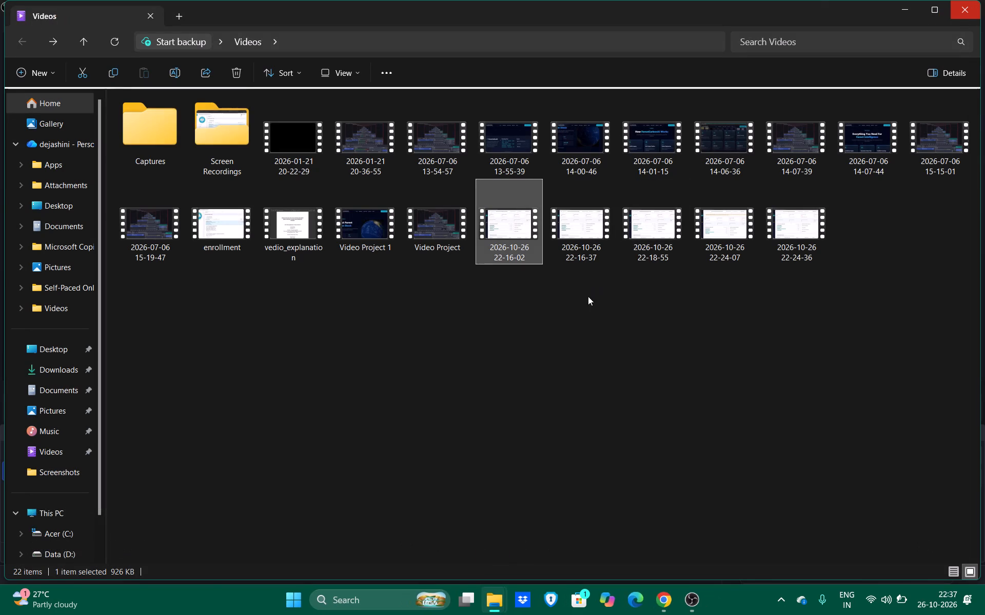
{"action": "double_click", "coordinate": [794, 254]}
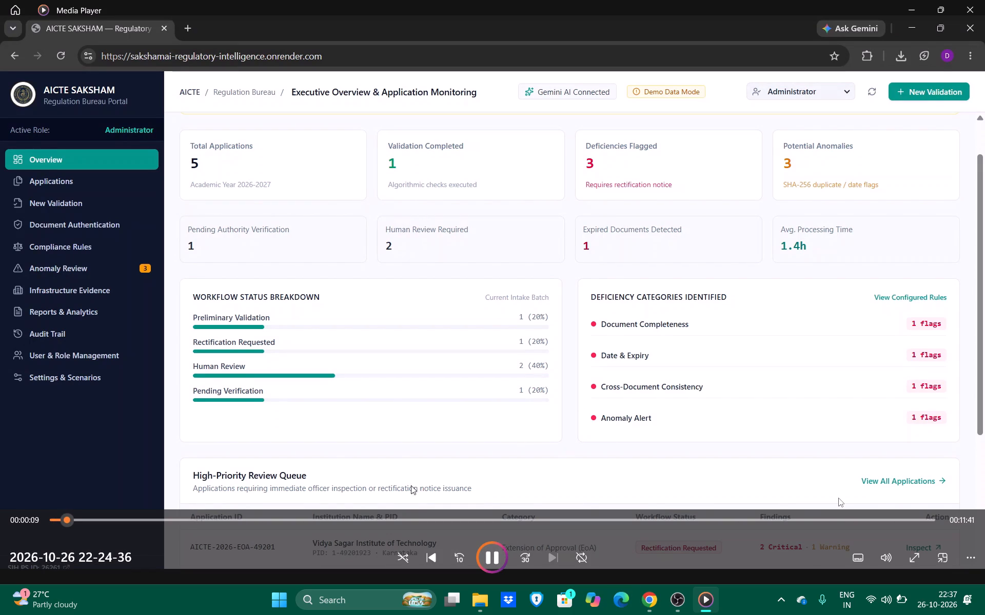
{"action": "left_click", "coordinate": [796, 519]}
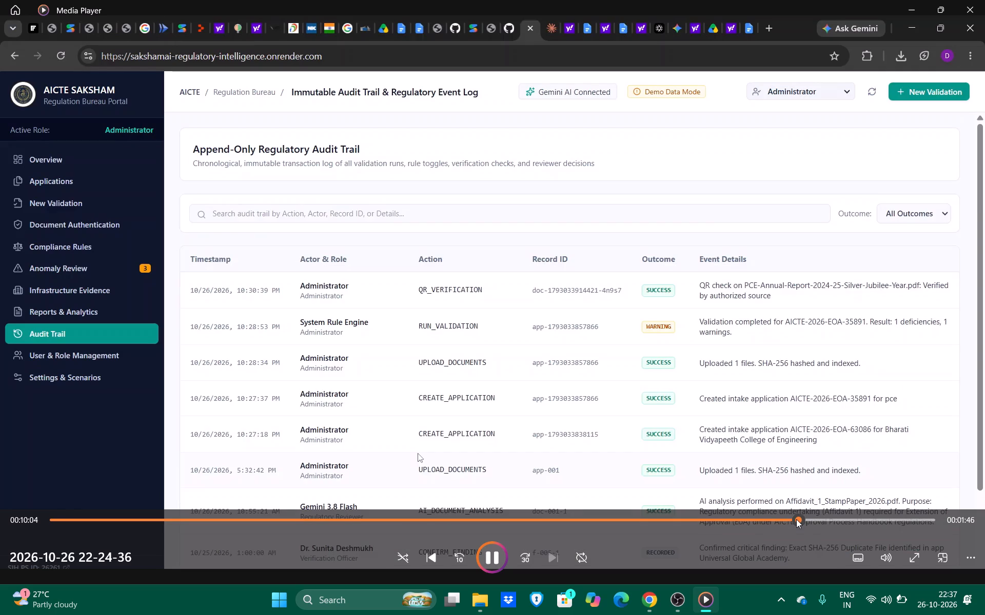
{"action": "left_click", "coordinate": [870, 517]}
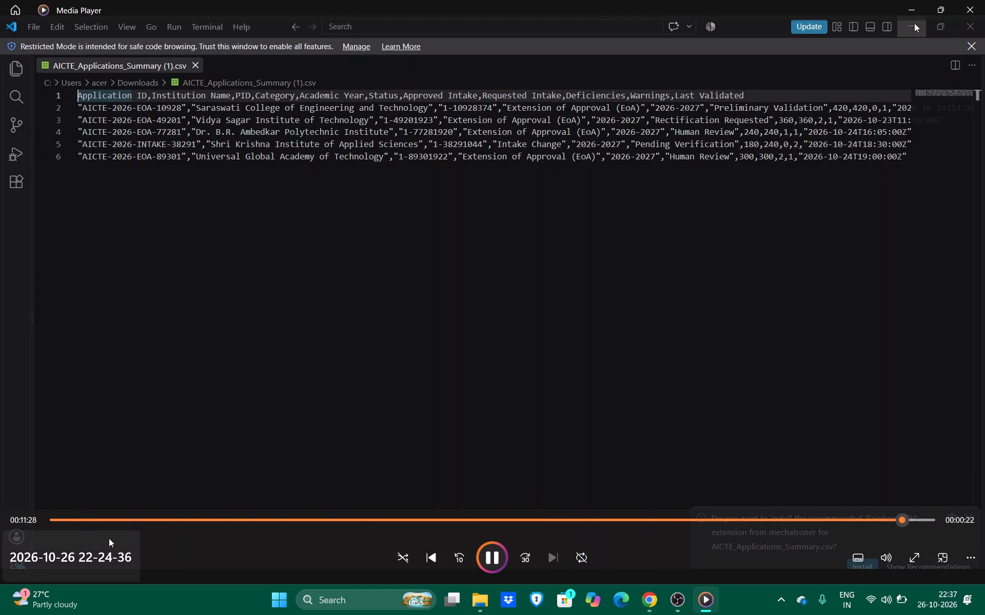
{"action": "left_click", "coordinate": [70, 518]}
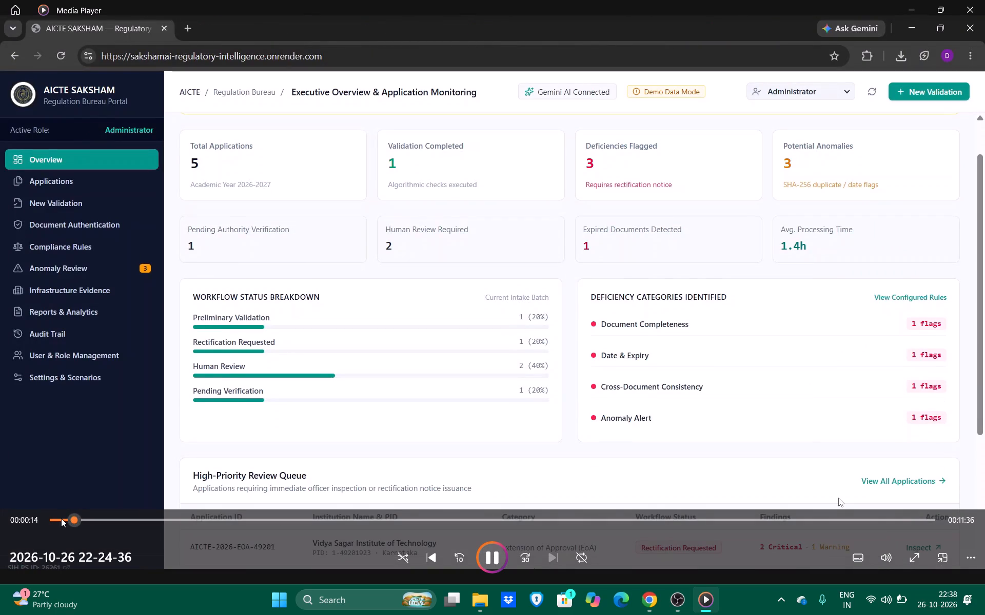
{"action": "left_click", "coordinate": [53, 518]}
{"action": "left_click", "coordinate": [529, 564]}
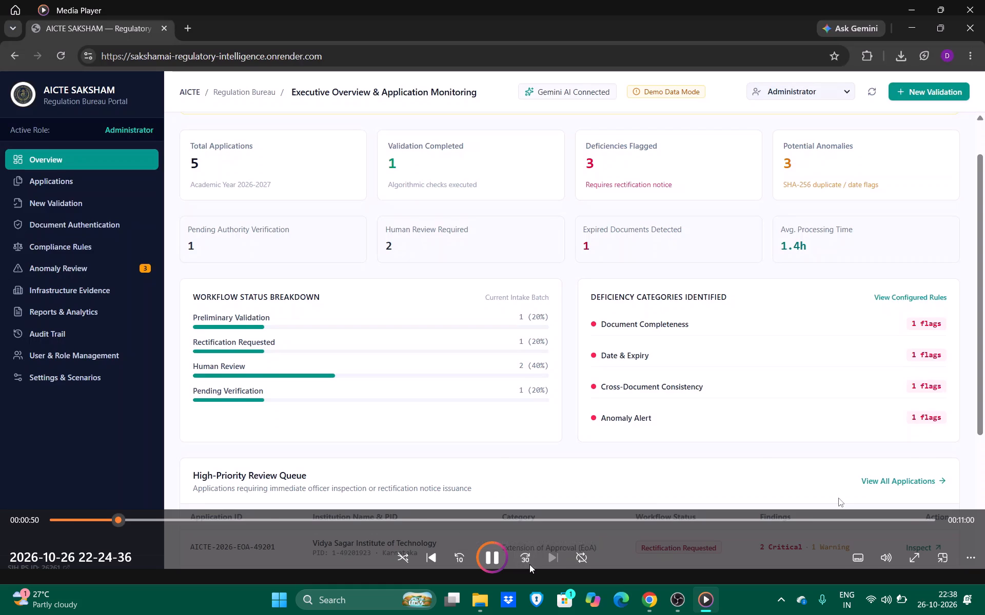
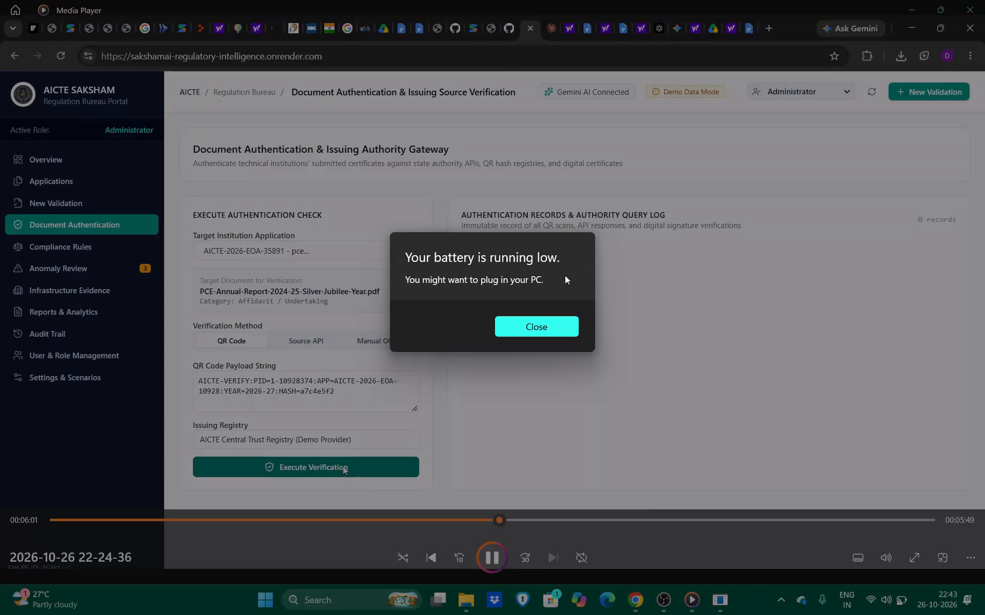
{"action": "left_click", "coordinate": [546, 329]}
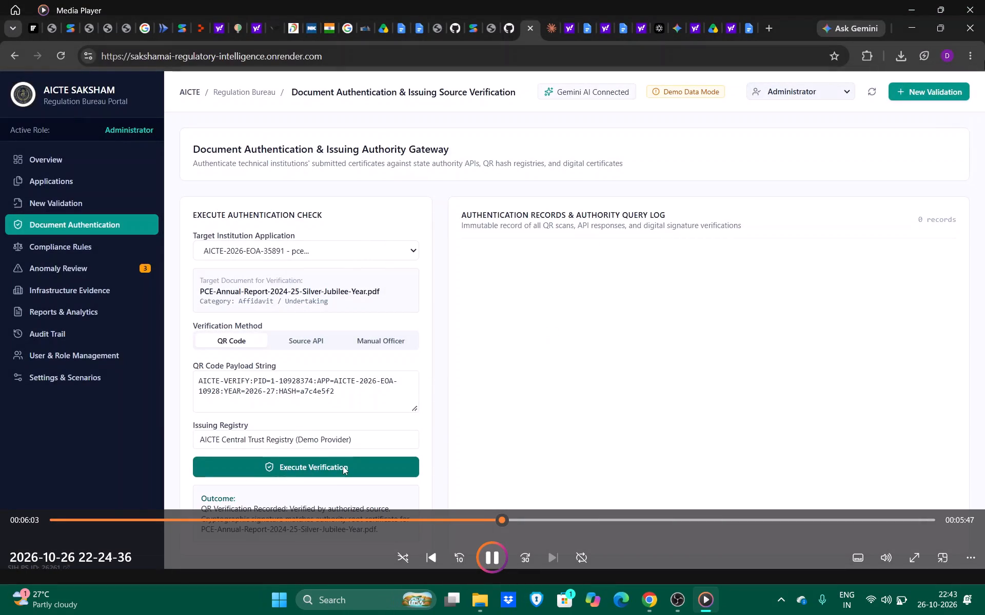
{"action": "left_click", "coordinate": [974, 25]}
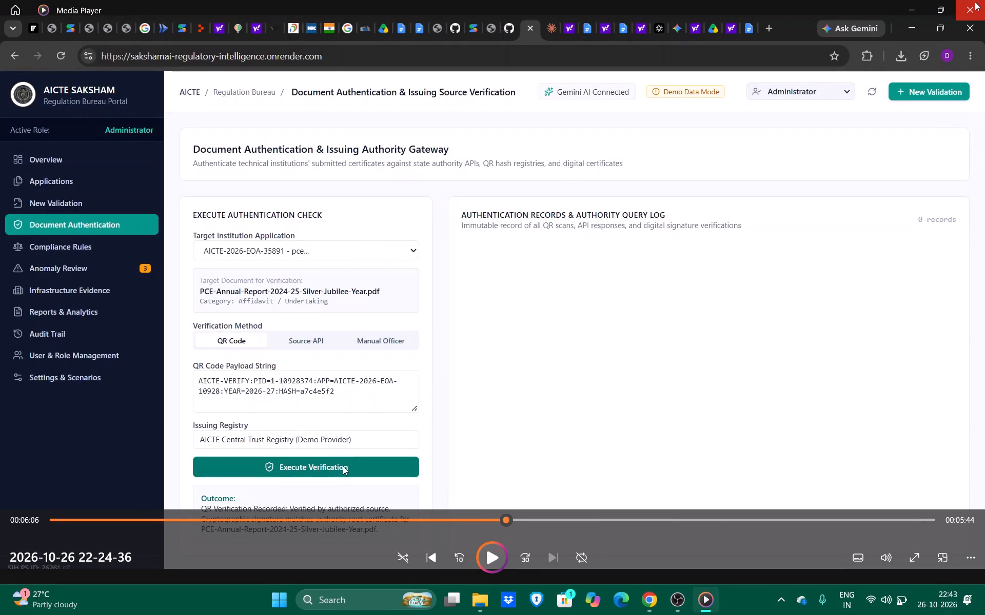
{"action": "left_click", "coordinate": [975, 2]}
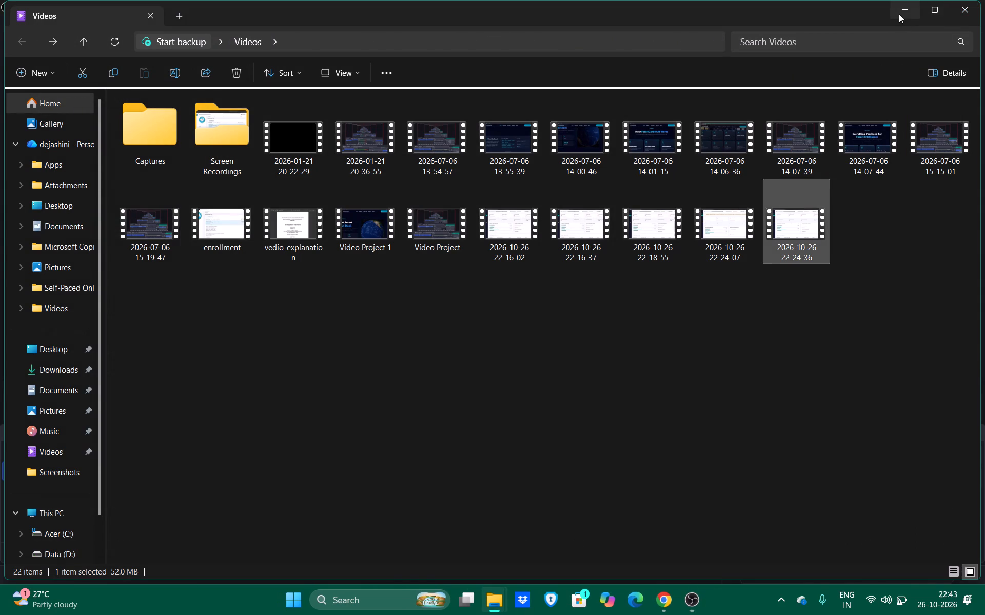
{"action": "left_click", "coordinate": [900, 11]}
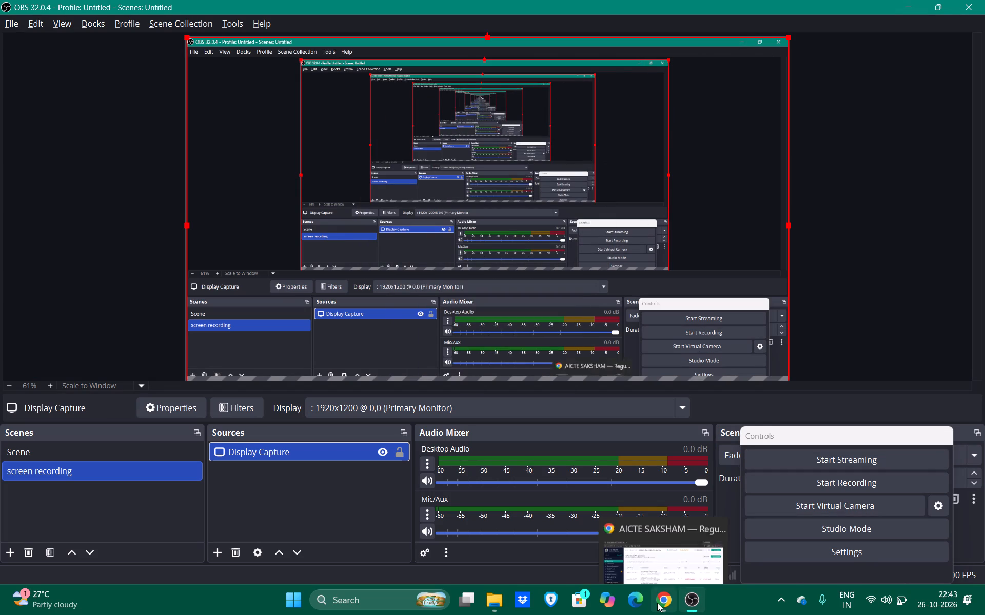
Switch to the AICTE SAKSHAM portal in Chrome and show its Overview page from the top.
{"action": "left_click", "coordinate": [668, 547]}
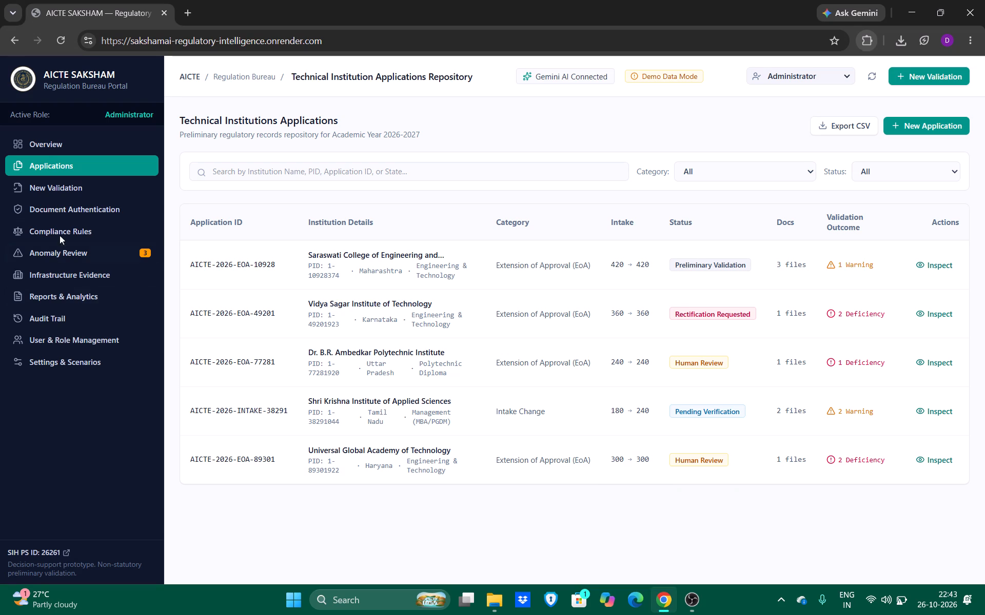
{"action": "left_click", "coordinate": [80, 148]}
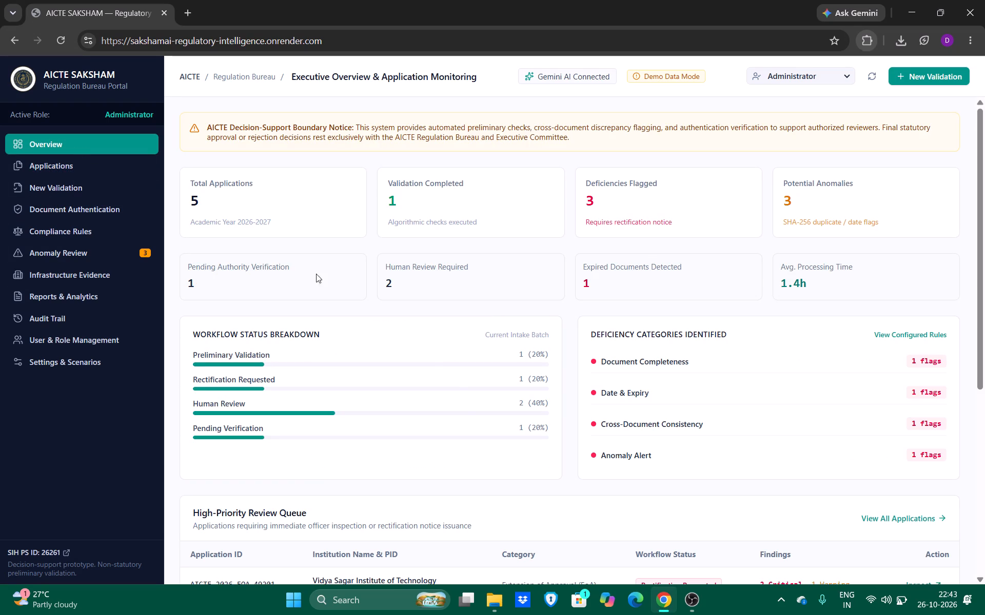
{"action": "scroll", "coordinate": [464, 401], "scroll_direction": "up", "scroll_amount": 6}
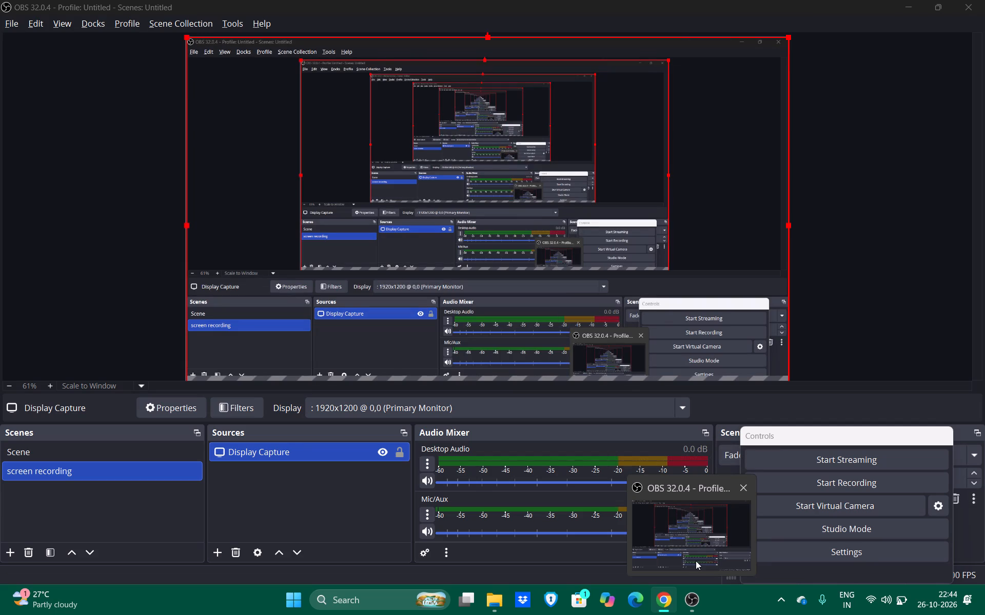
Switch back to the OBS Studio window.
{"action": "left_click", "coordinate": [696, 561]}
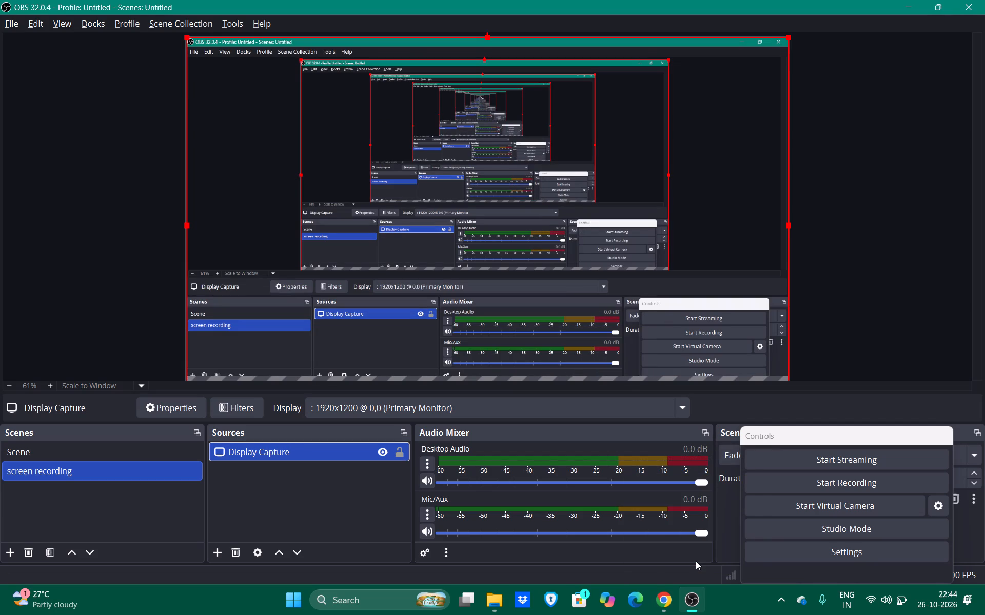
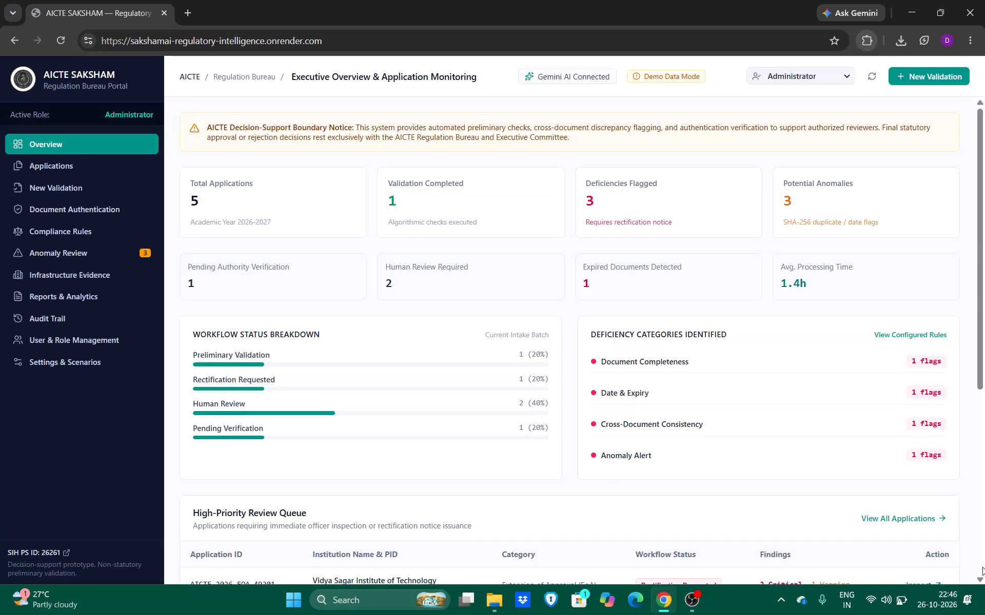
Show the Overview page down to the review queue and recent audit log activity, followed by the Applications repository.
{"action": "scroll", "coordinate": [982, 567], "scroll_direction": "down", "scroll_amount": 4}
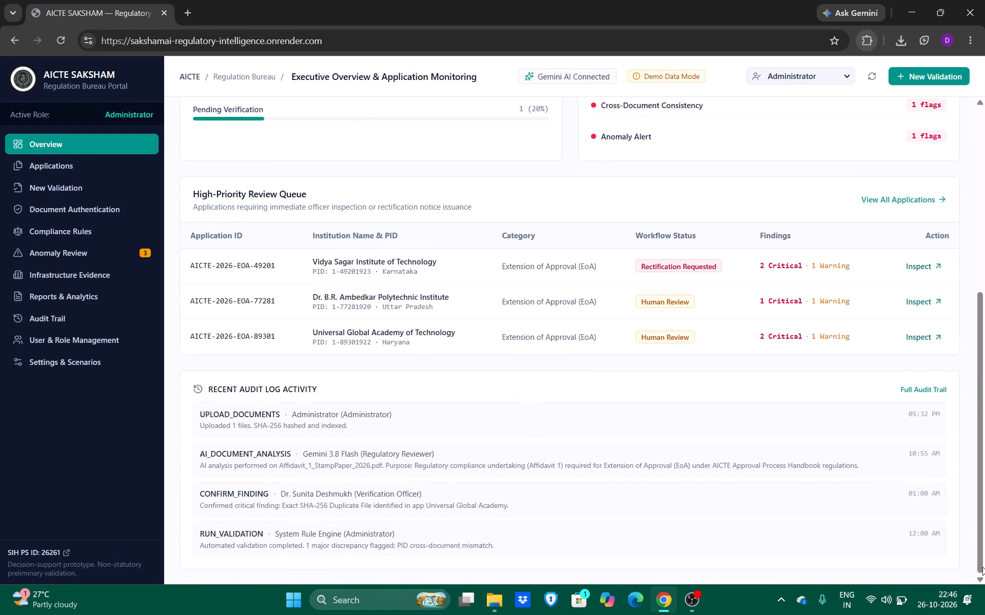
{"action": "scroll", "coordinate": [982, 567], "scroll_direction": "down", "scroll_amount": 3}
{"action": "left_click", "coordinate": [47, 163]}
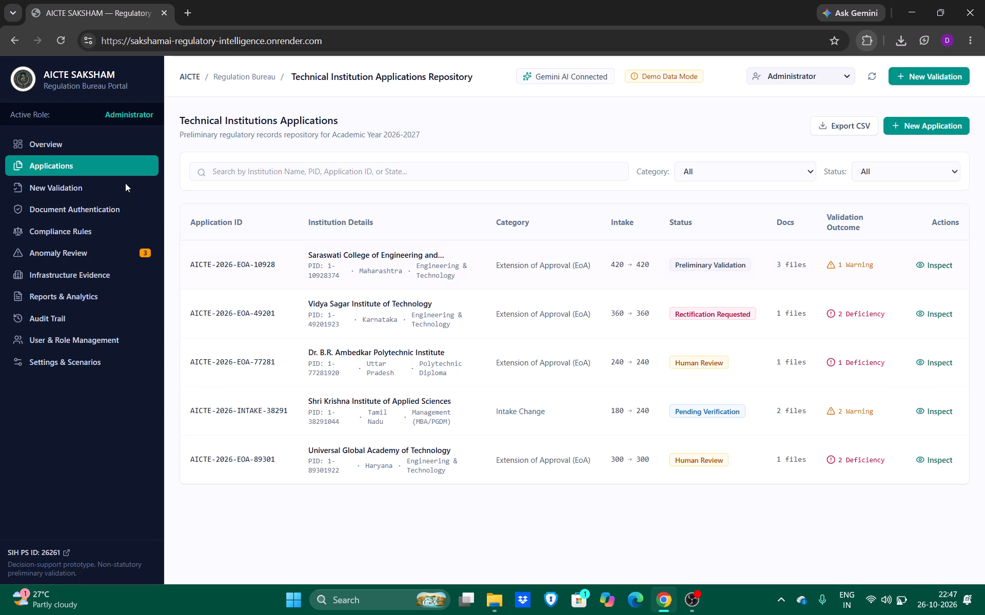
Start a new validation with the institution legal name set to pce, and save it to proceed to document upload.
{"action": "left_click", "coordinate": [89, 183]}
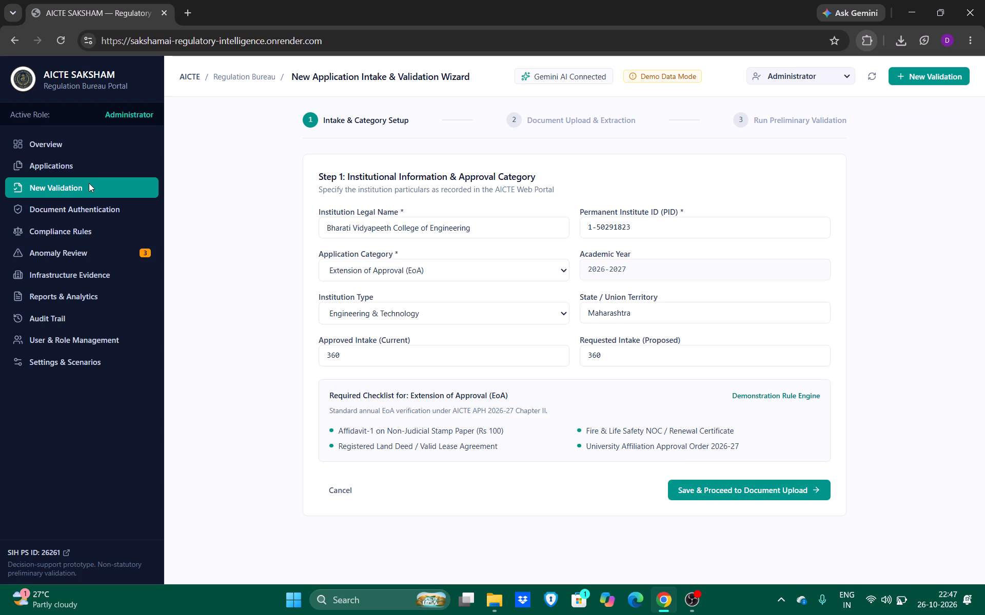
{"action": "scroll", "coordinate": [89, 183], "scroll_direction": "down", "scroll_amount": 2}
{"action": "left_click", "coordinate": [487, 228]}
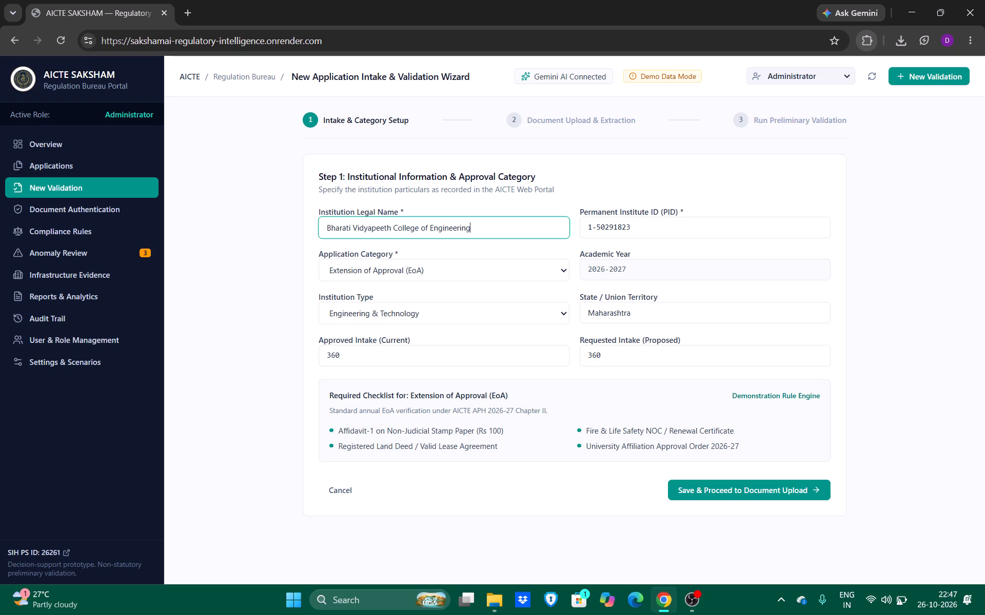
{"action": "key", "text": "ctrl+a"}
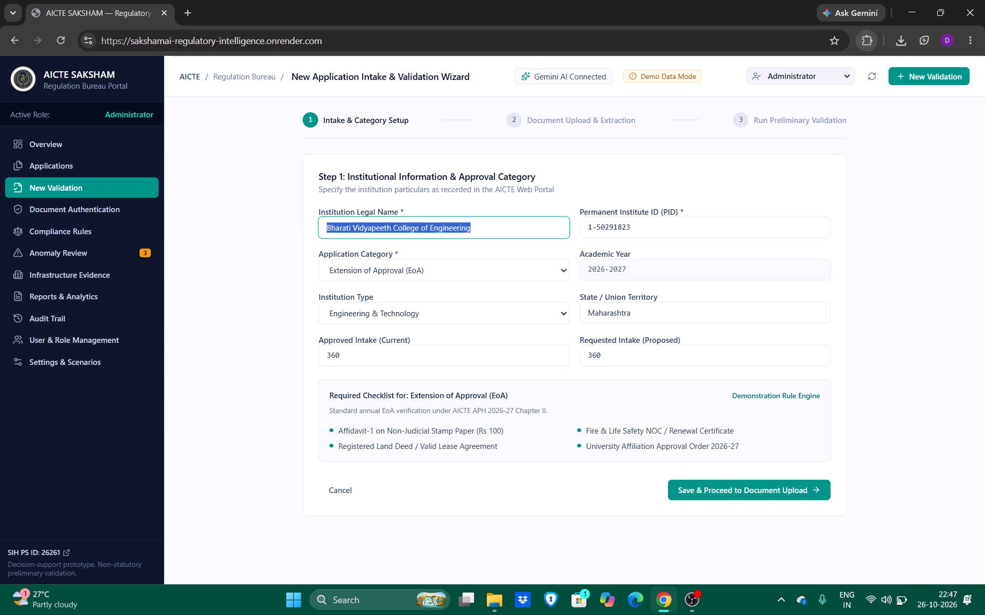
{"action": "type", "text": "pce"}
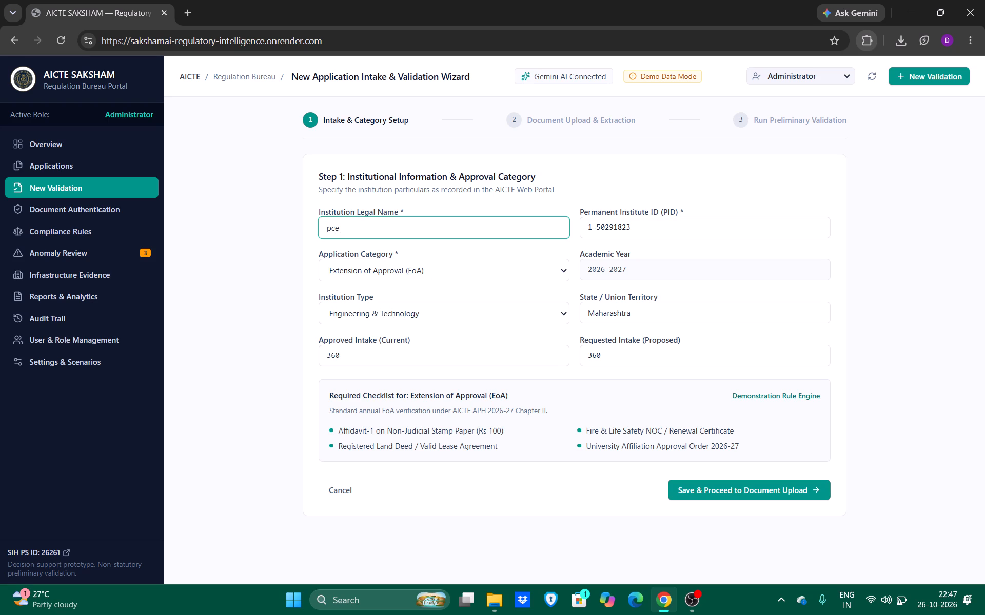
{"action": "left_click", "coordinate": [754, 490]}
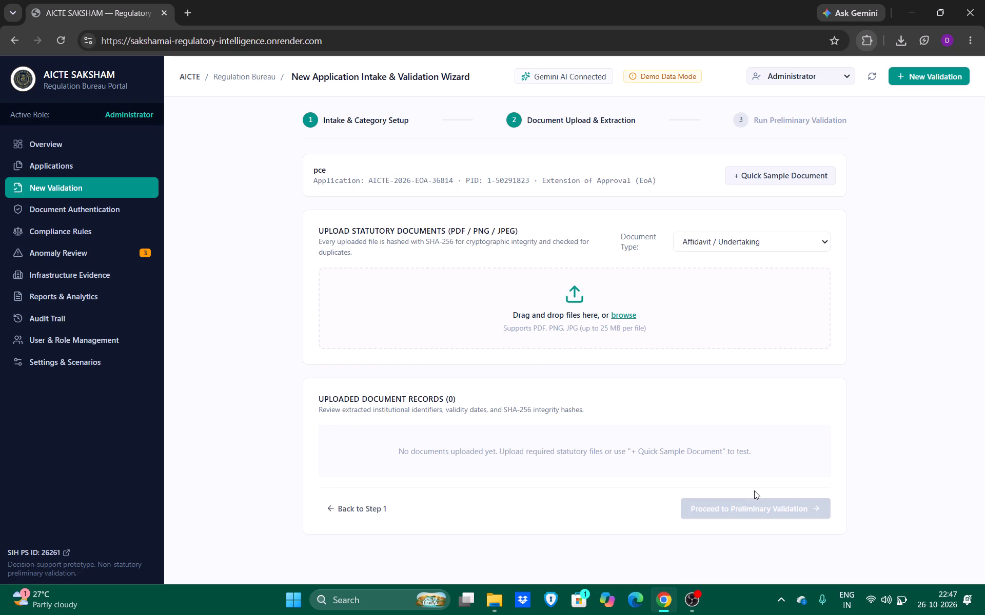
Upload PCE-Annual-Report-2024-25-Silver-Jubilee-Year.pdf from Downloads as a statutory document and start its text extraction.
{"action": "left_click", "coordinate": [627, 316]}
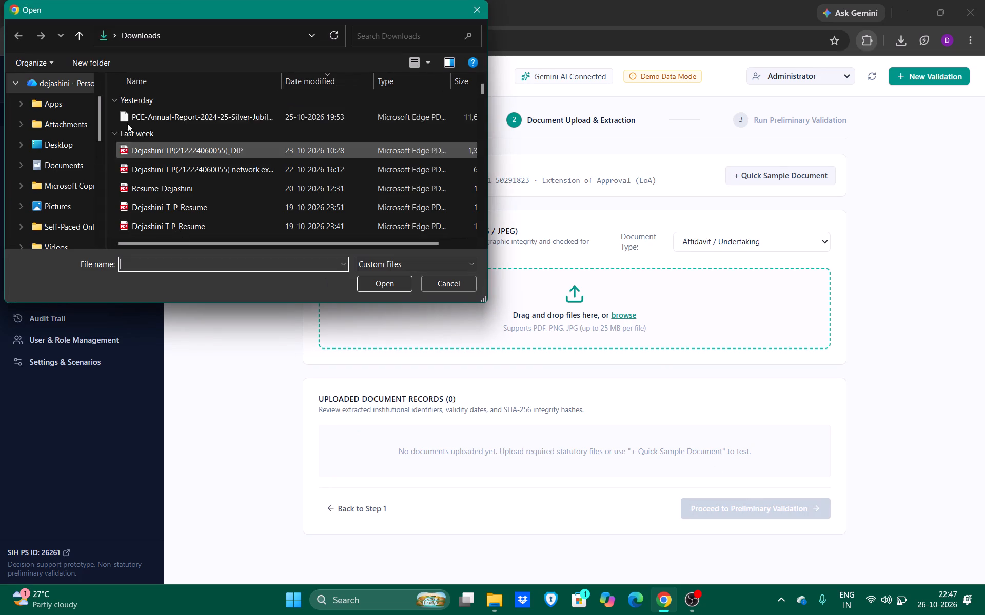
{"action": "left_click", "coordinate": [207, 116]}
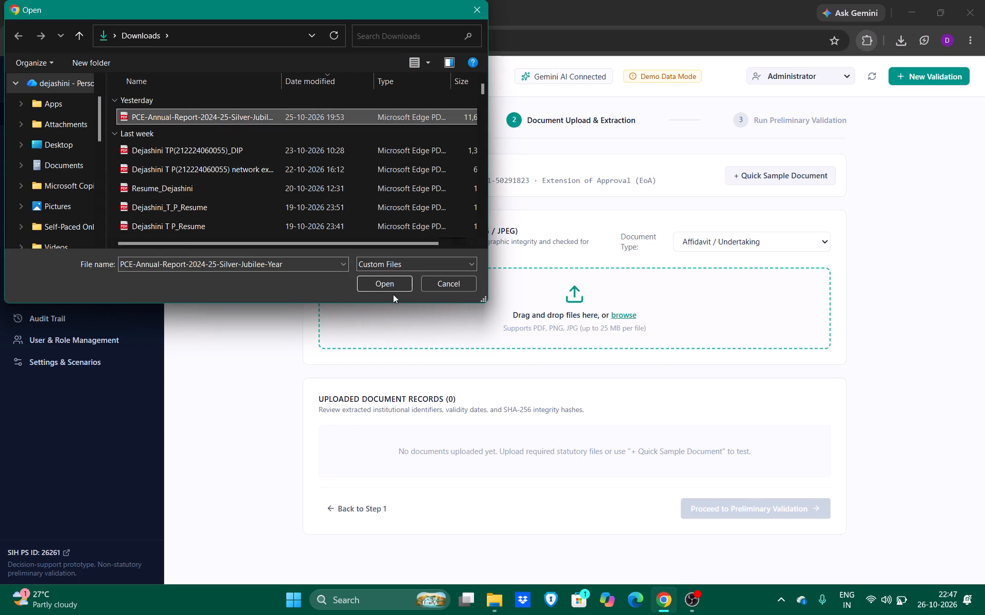
{"action": "left_click", "coordinate": [383, 280]}
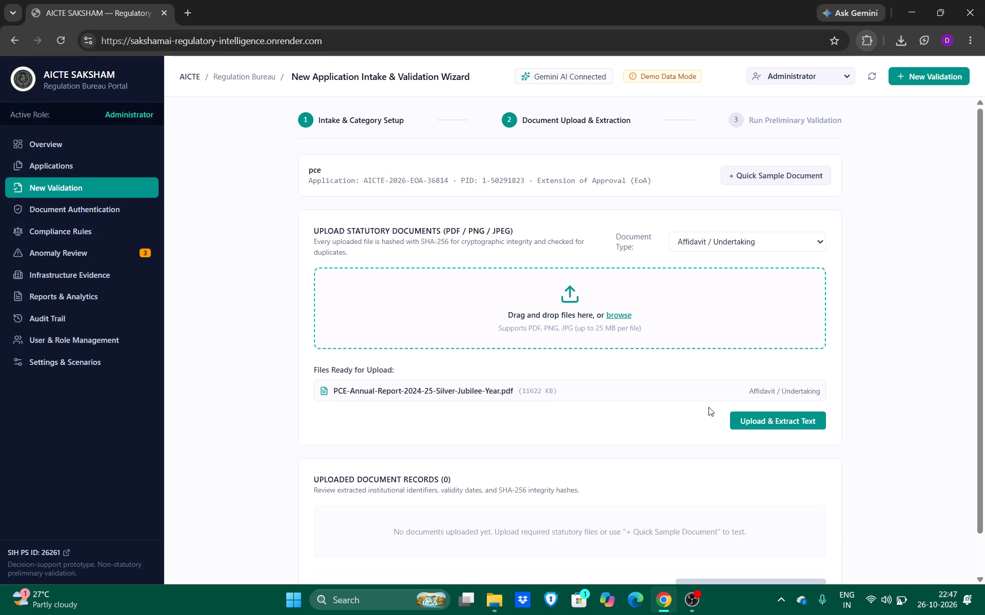
{"action": "left_click", "coordinate": [804, 419]}
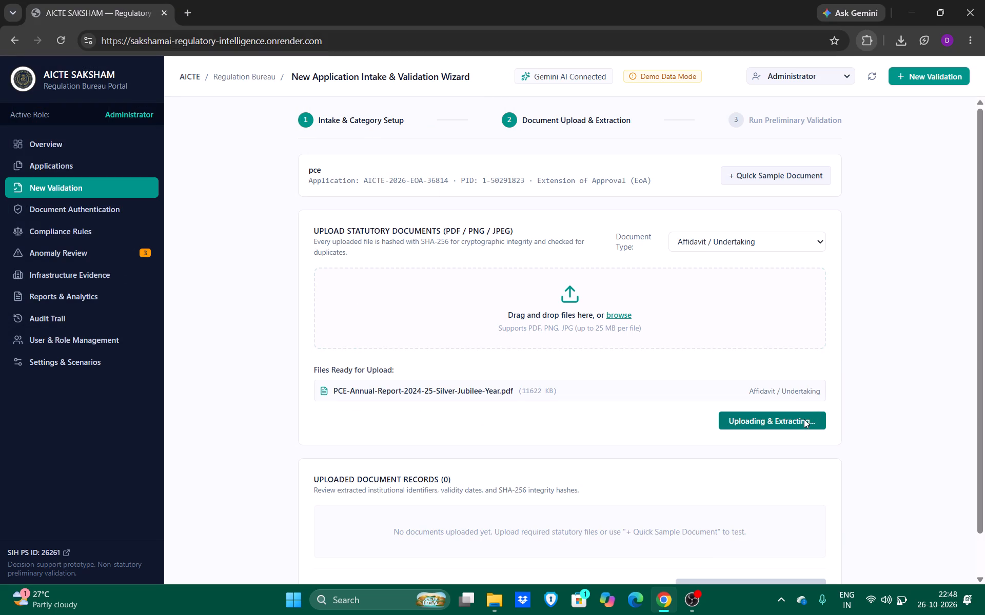
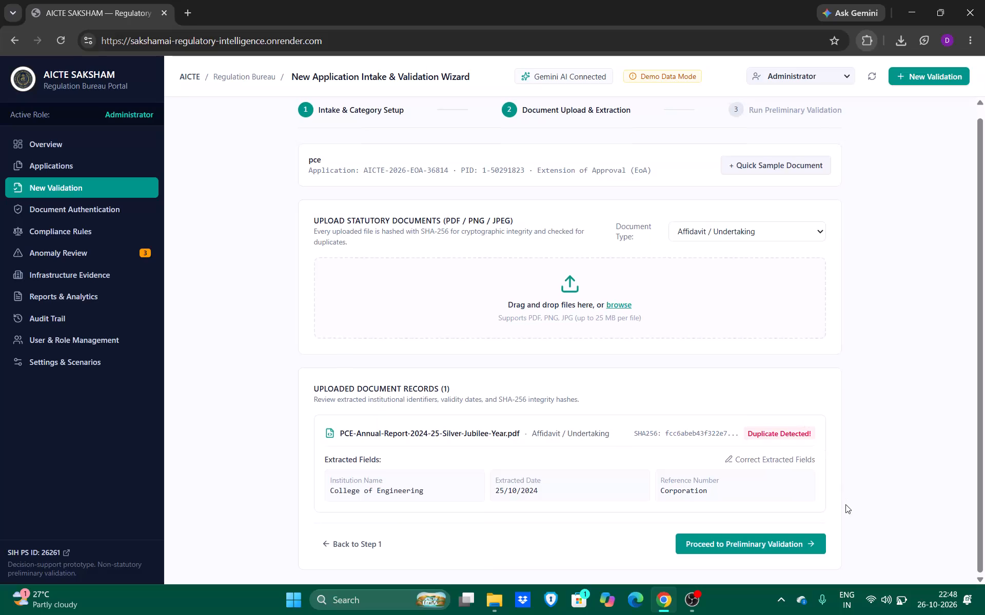
Proceed to the preliminary validation stage for the pce application and run the validation.
{"action": "left_click", "coordinate": [772, 537]}
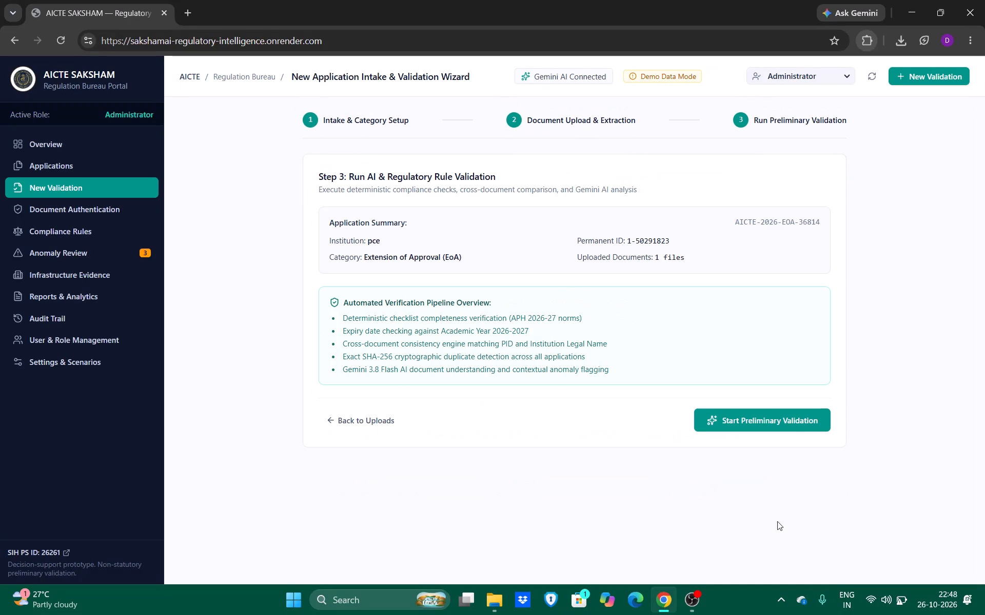
{"action": "left_click", "coordinate": [772, 418]}
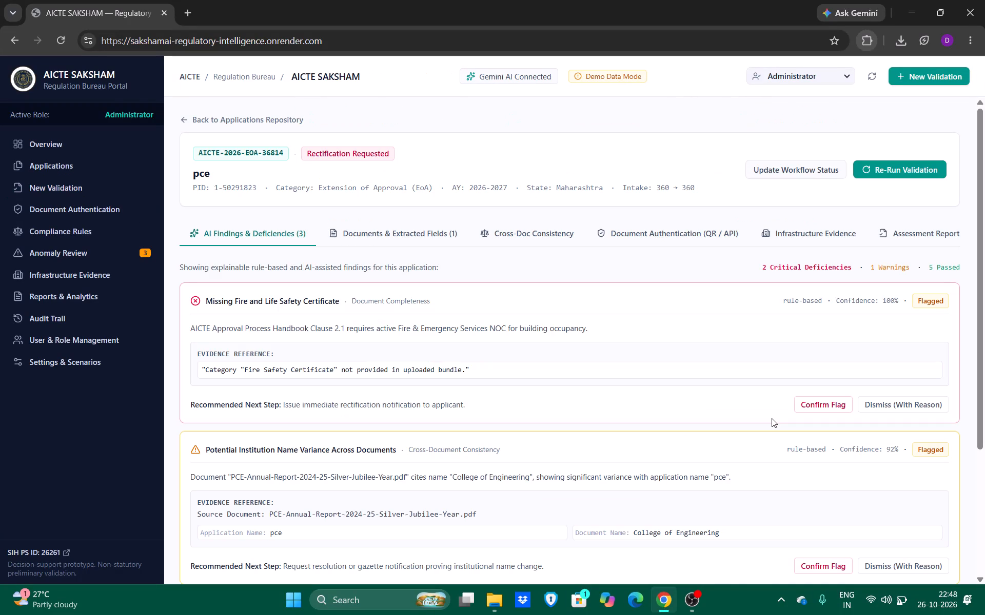
Show the AI findings and deficiencies of the pce application, from the fire safety certificate finding down to the duplicate file alert.
{"action": "scroll", "coordinate": [772, 418], "scroll_direction": "down", "scroll_amount": 2}
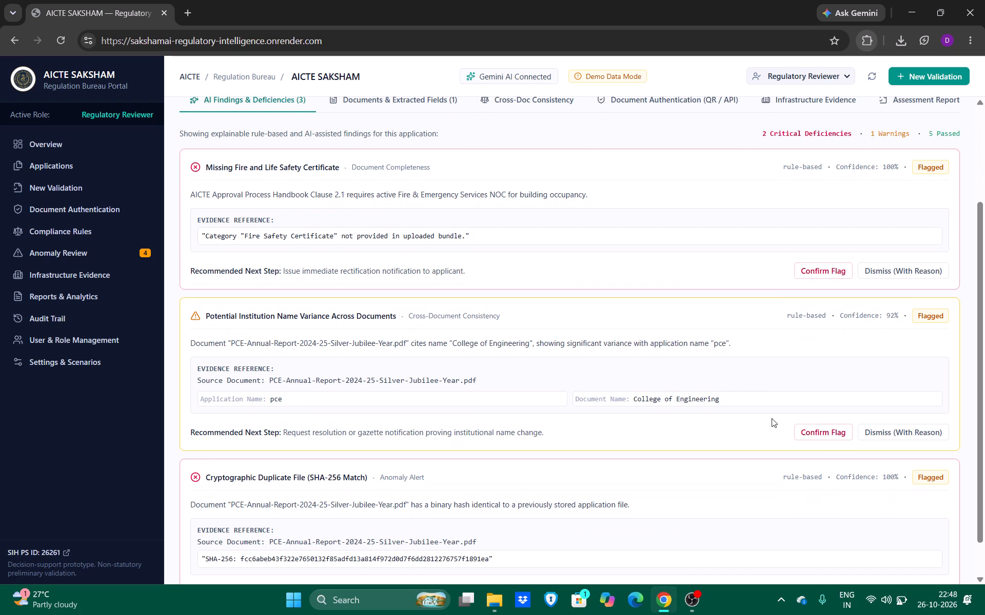
{"action": "scroll", "coordinate": [772, 418], "scroll_direction": "down", "scroll_amount": 3}
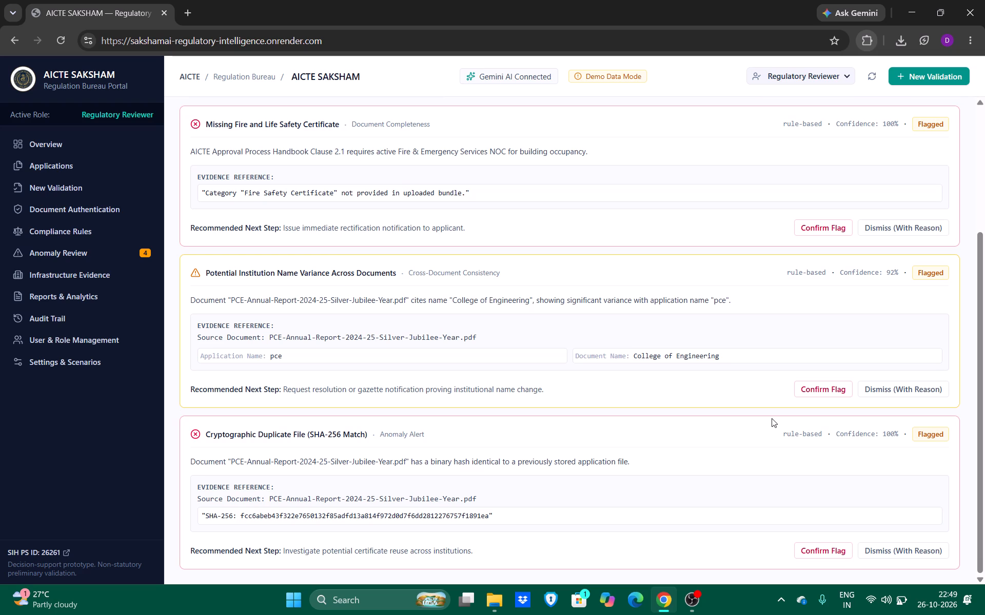
{"action": "scroll", "coordinate": [772, 418], "scroll_direction": "down", "scroll_amount": 2}
{"action": "scroll", "coordinate": [772, 418], "scroll_direction": "up", "scroll_amount": 3}
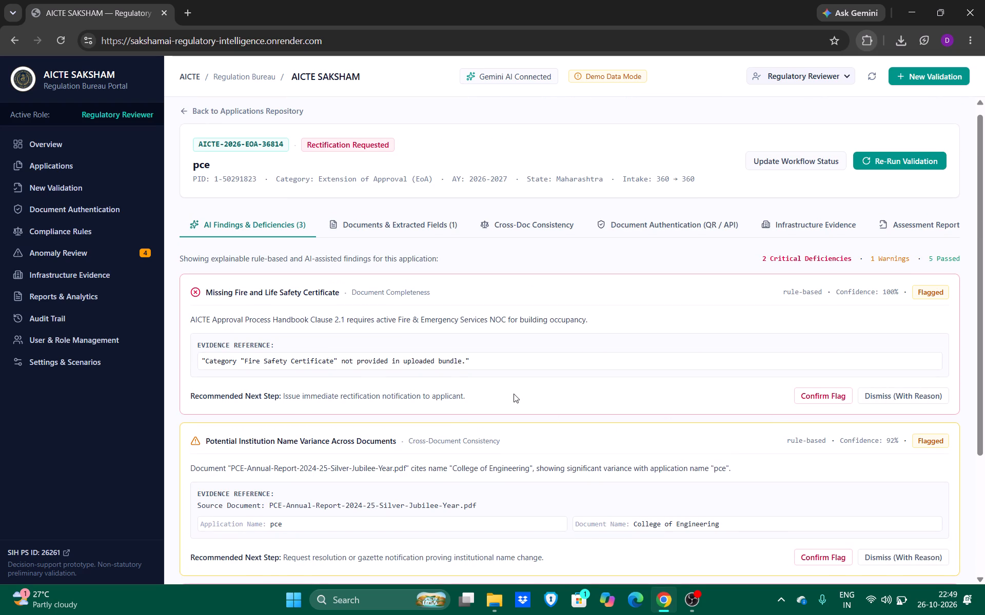
{"action": "scroll", "coordinate": [514, 394], "scroll_direction": "down", "scroll_amount": 1}
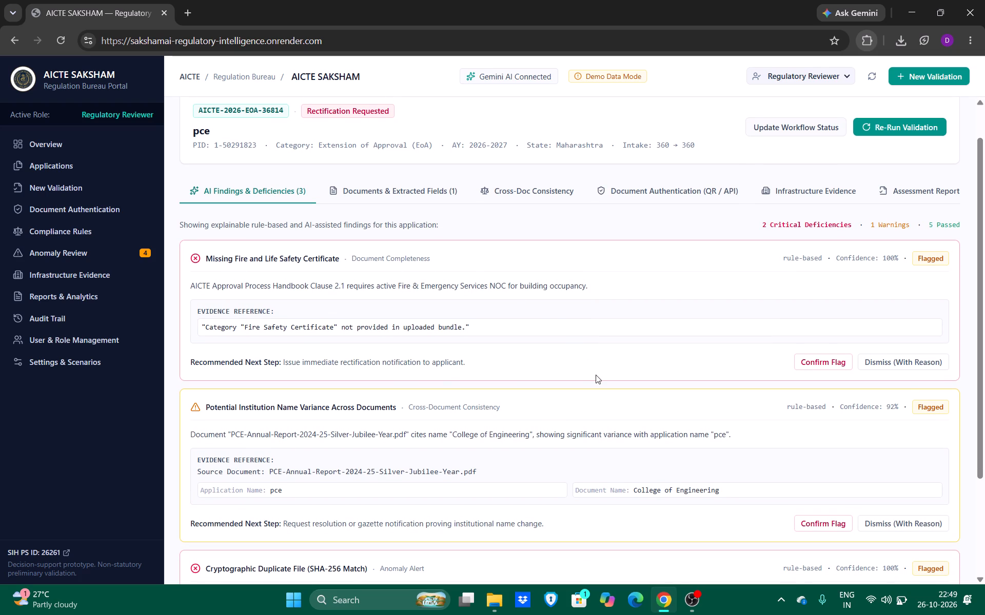
{"action": "scroll", "coordinate": [596, 375], "scroll_direction": "down", "scroll_amount": 2}
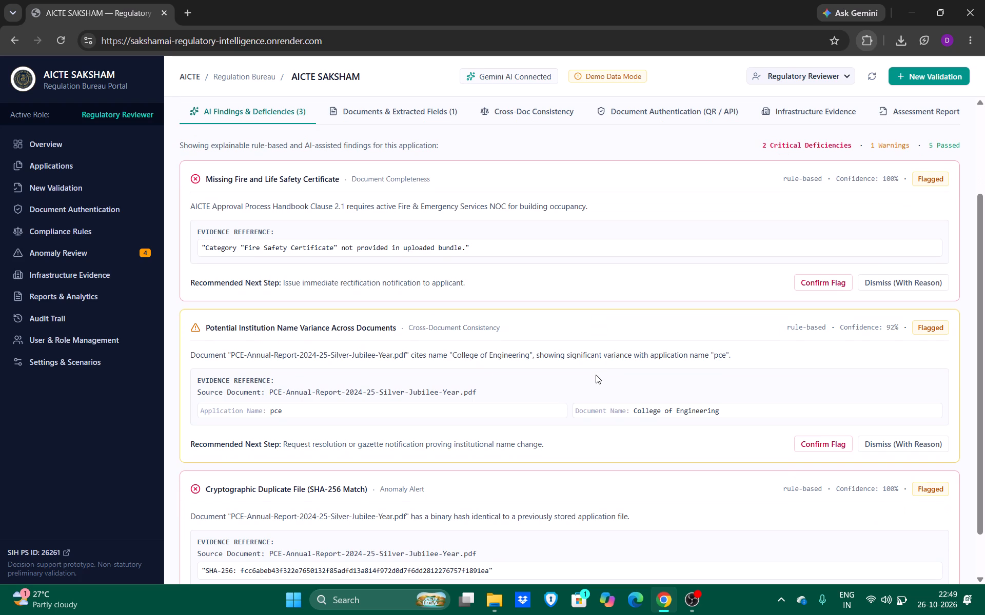
{"action": "scroll", "coordinate": [596, 375], "scroll_direction": "down", "scroll_amount": 1}
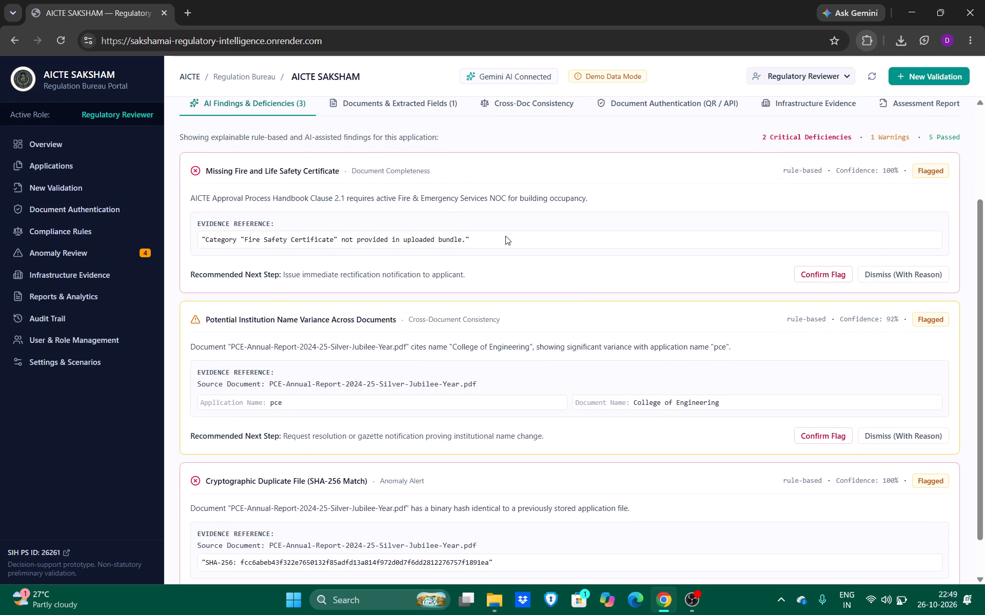
{"action": "scroll", "coordinate": [402, 356], "scroll_direction": "down", "scroll_amount": 2}
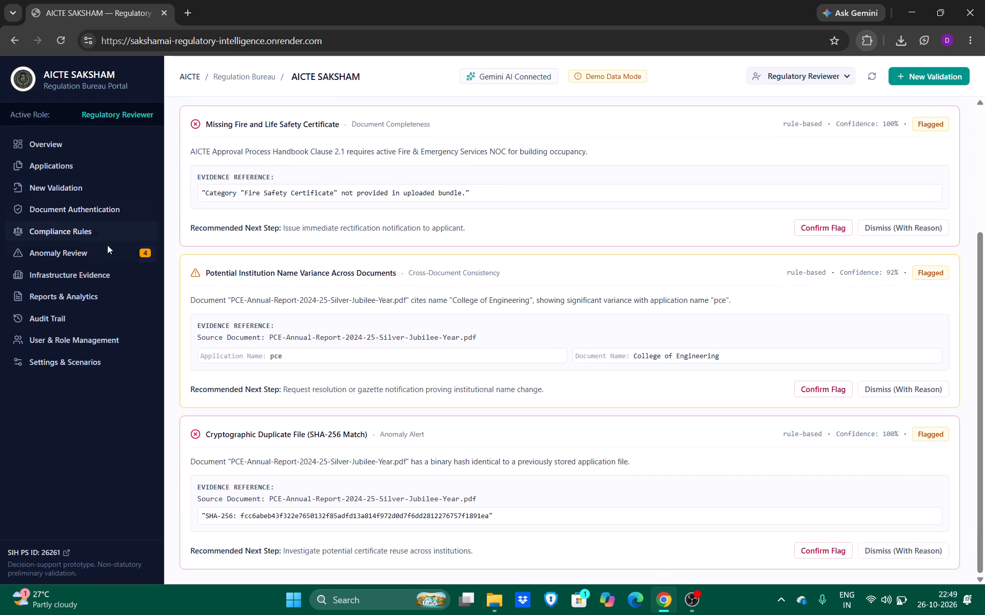
{"action": "scroll", "coordinate": [288, 311], "scroll_direction": "down", "scroll_amount": 1}
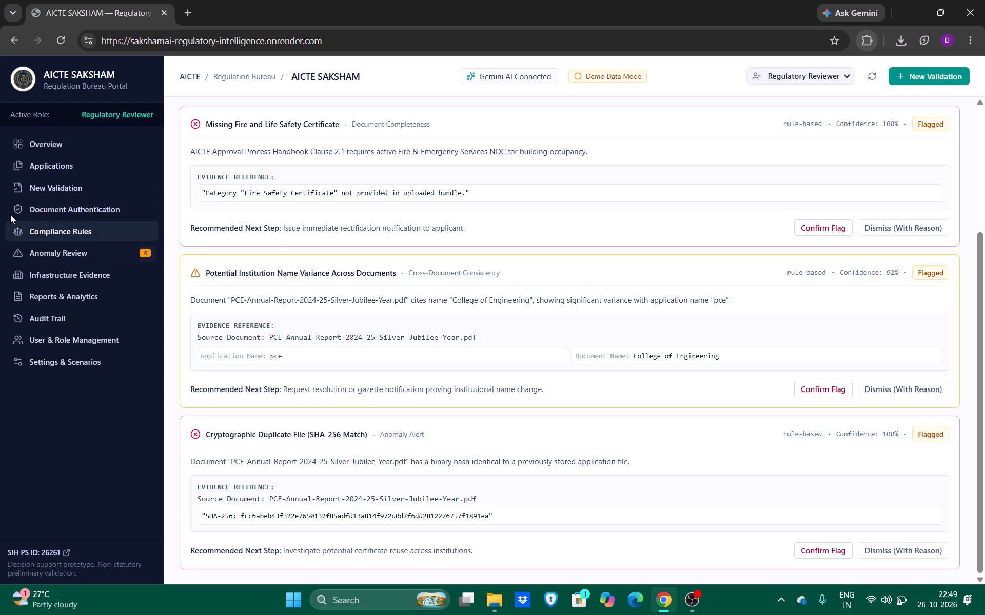
On the Document Authentication page, try executing the QR Code verification and show the Source API and Manual Officer methods.
{"action": "left_click", "coordinate": [99, 208]}
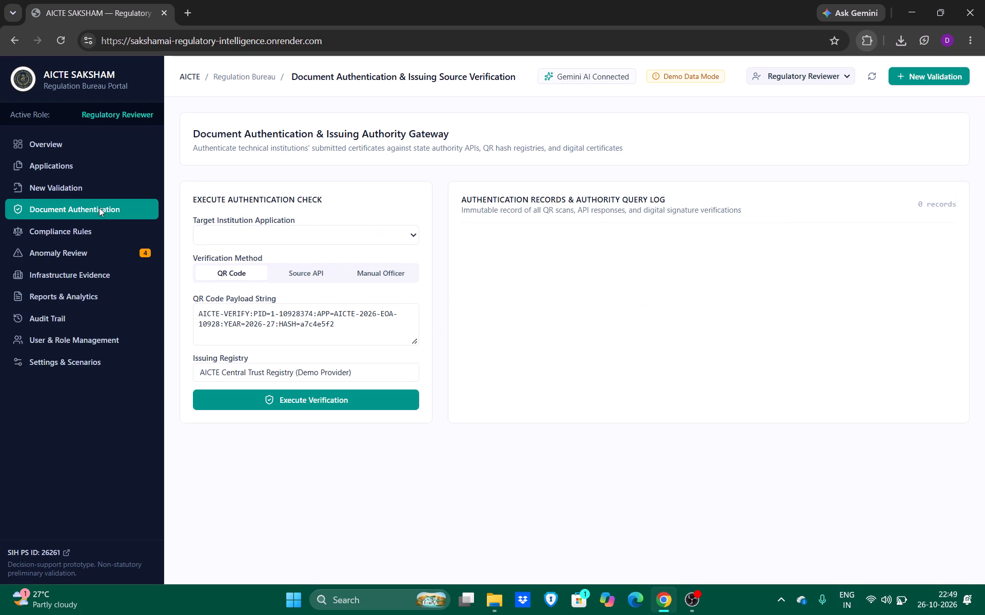
{"action": "left_click", "coordinate": [324, 403]}
{"action": "left_click", "coordinate": [272, 401]}
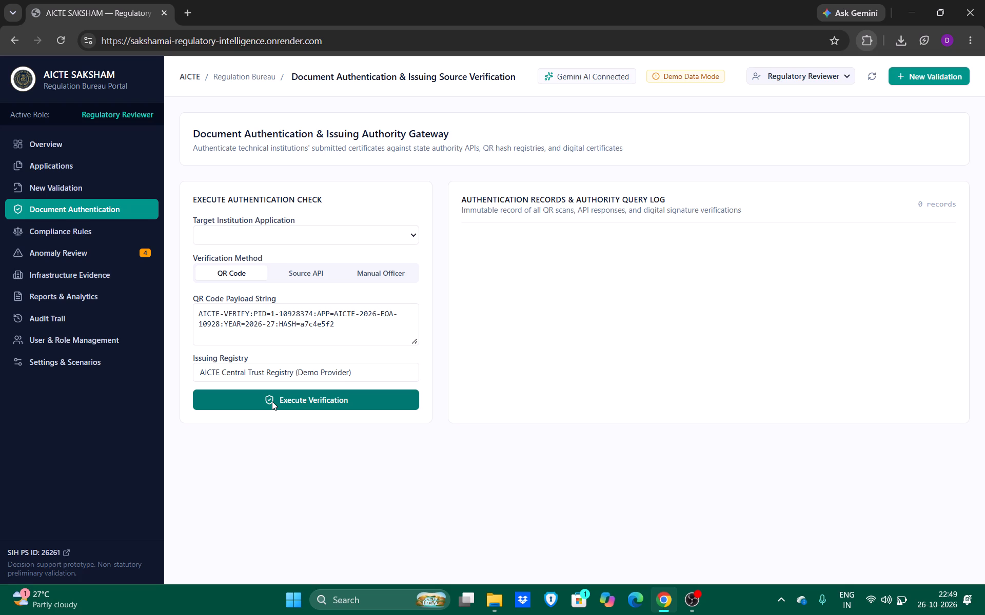
{"action": "scroll", "coordinate": [525, 280], "scroll_direction": "up", "scroll_amount": 2}
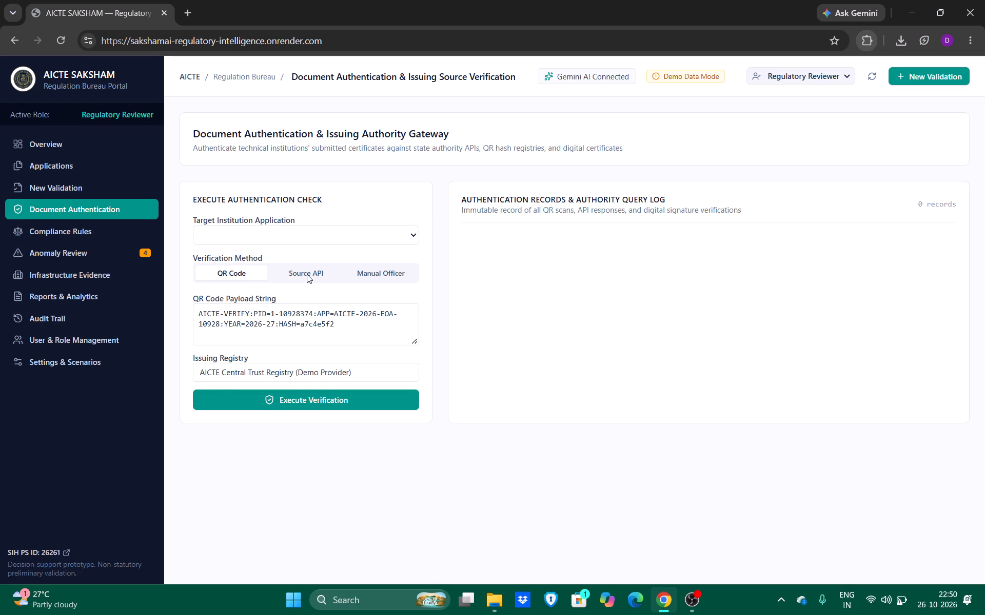
{"action": "left_click", "coordinate": [307, 274]}
{"action": "left_click", "coordinate": [371, 273]}
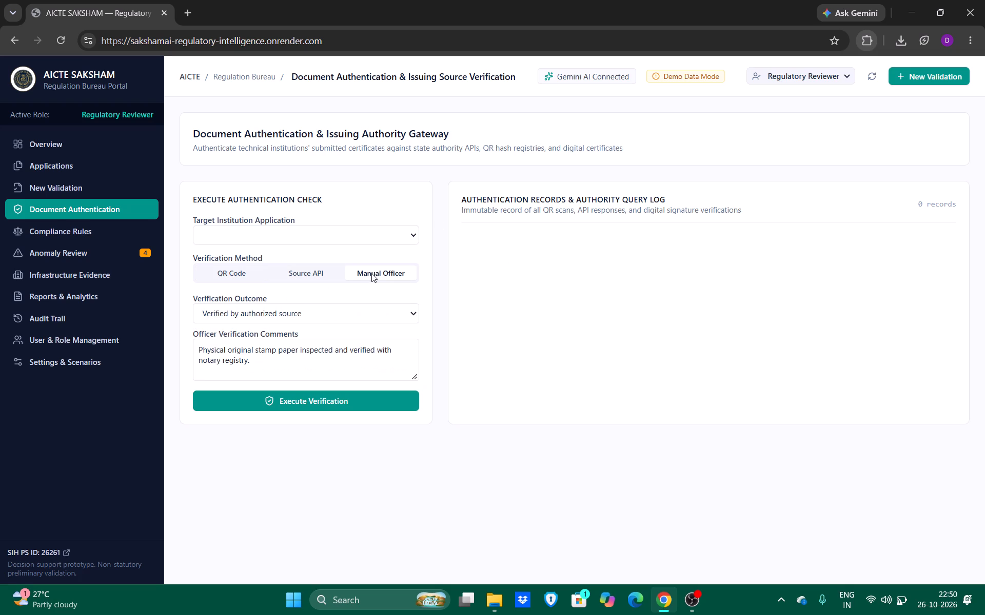
{"action": "left_click", "coordinate": [371, 273]}
{"action": "left_click", "coordinate": [239, 272]}
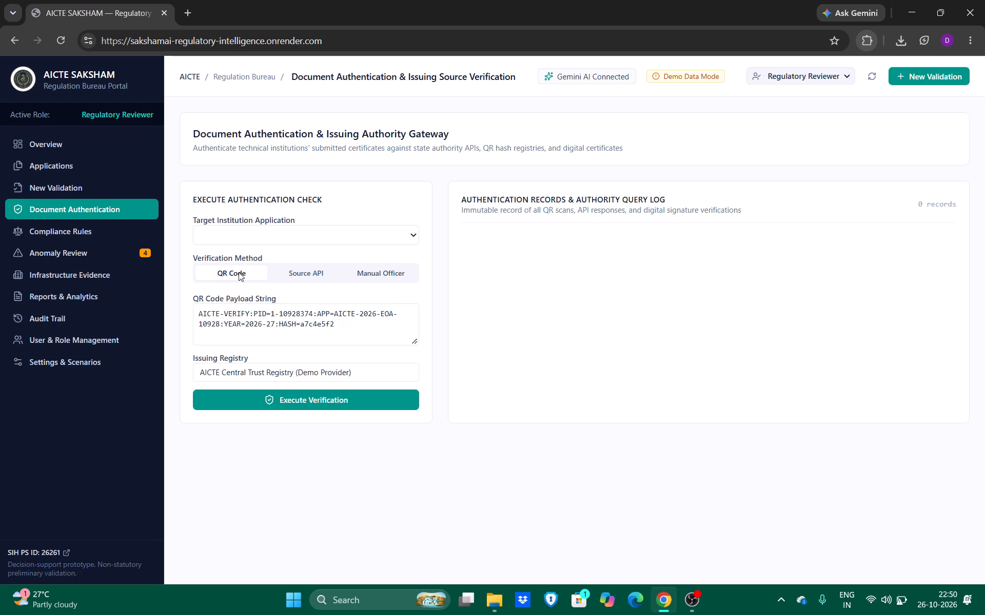
{"action": "left_click", "coordinate": [275, 403]}
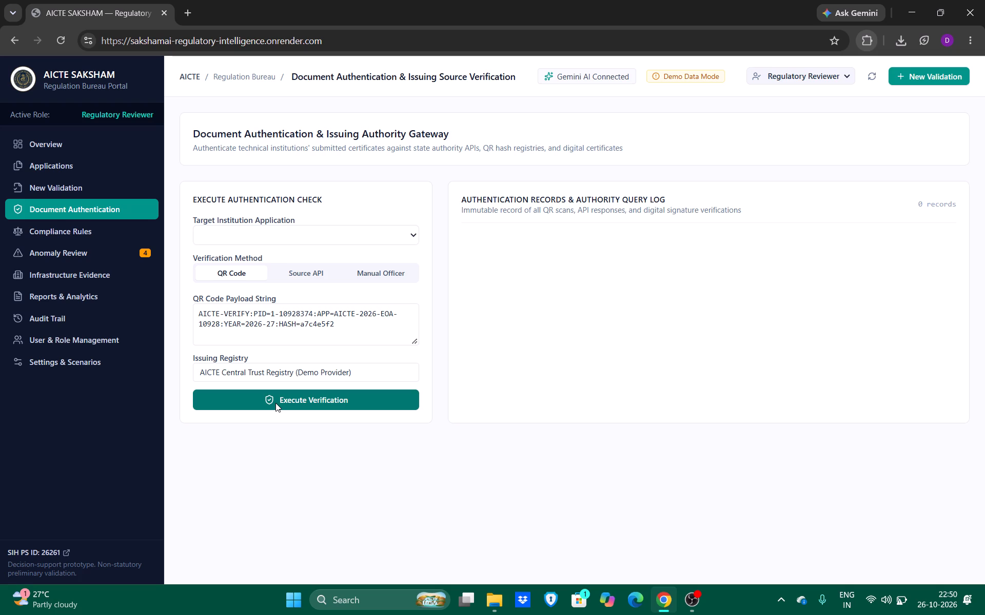
Show the Applications, New Validation, Document Authentication, Anomaly Review and Compliance Rules pages of the portal.
{"action": "left_click", "coordinate": [69, 166]}
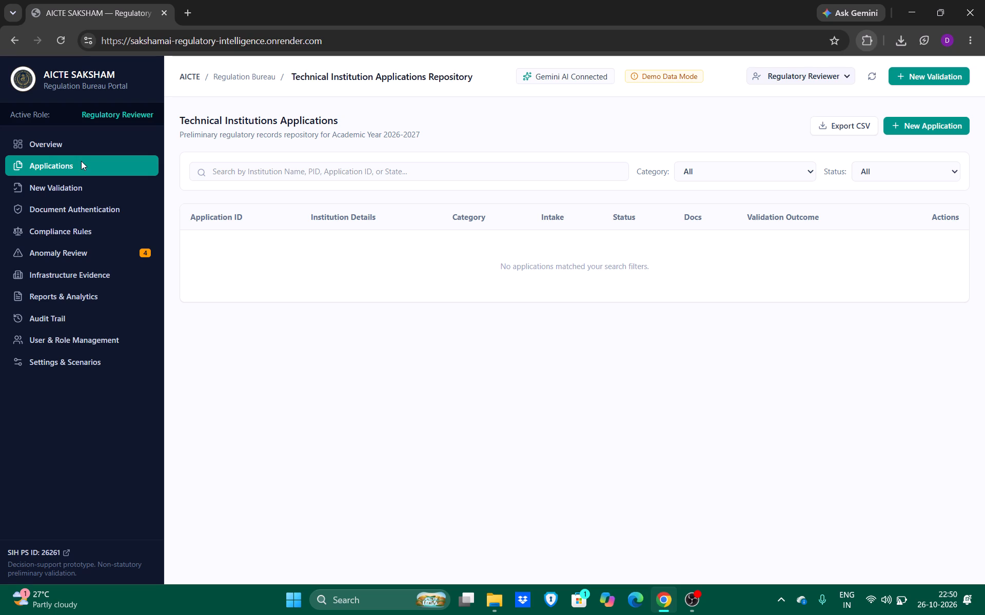
{"action": "scroll", "coordinate": [514, 326], "scroll_direction": "up", "scroll_amount": 1}
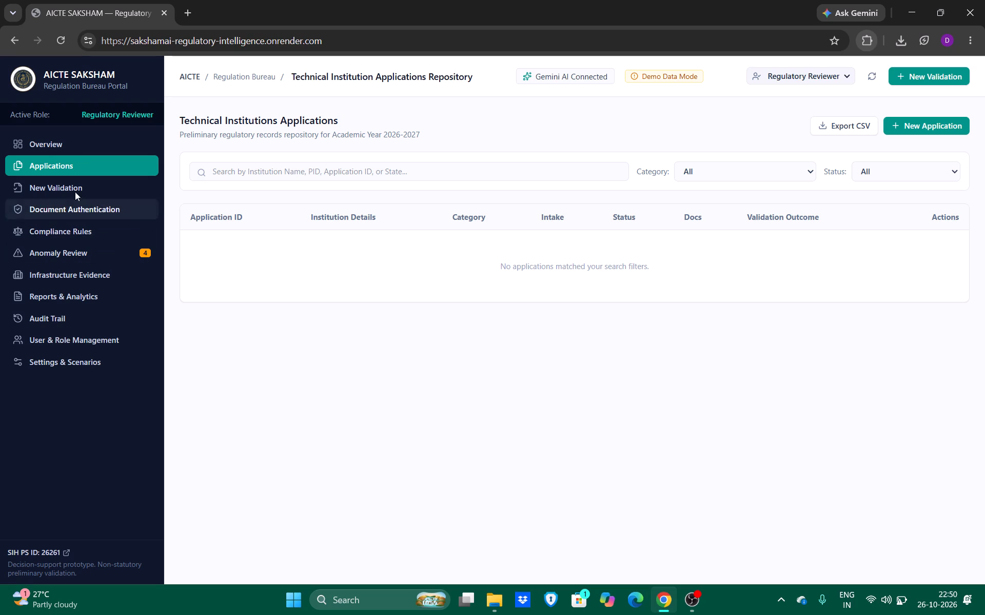
{"action": "left_click", "coordinate": [75, 190]}
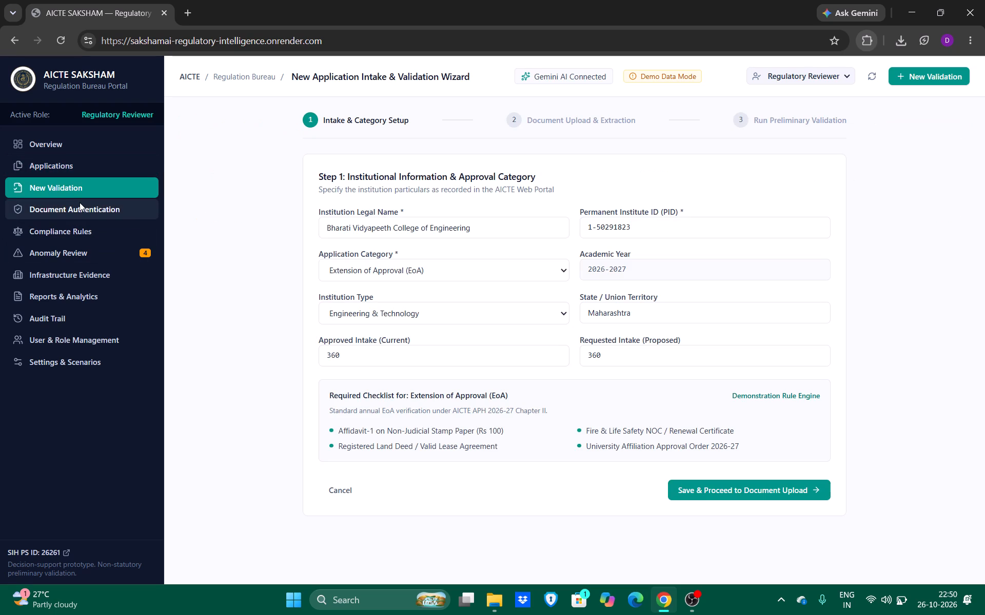
{"action": "left_click", "coordinate": [80, 202]}
{"action": "left_click", "coordinate": [78, 164]}
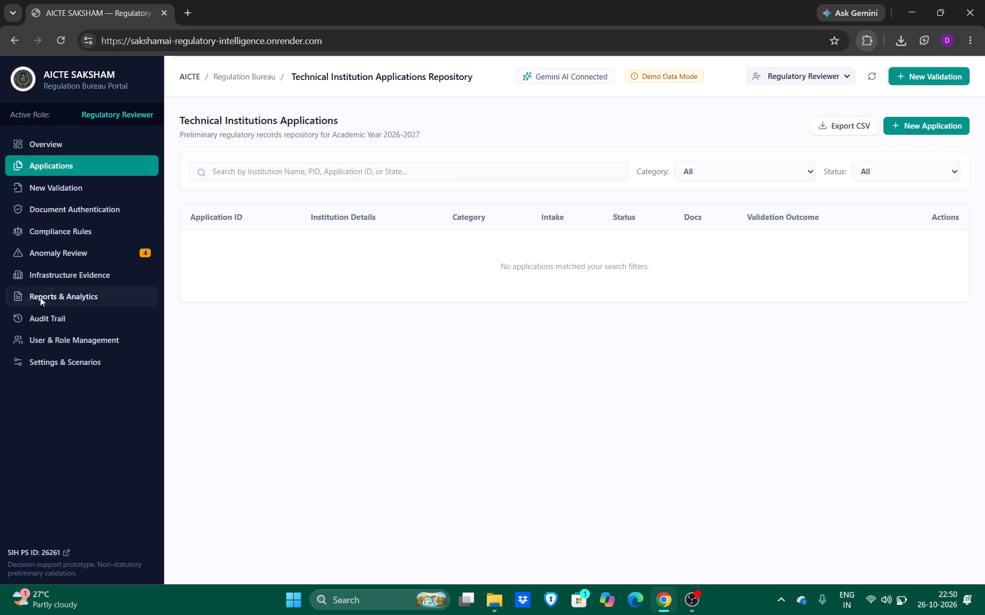
{"action": "left_click", "coordinate": [54, 260]}
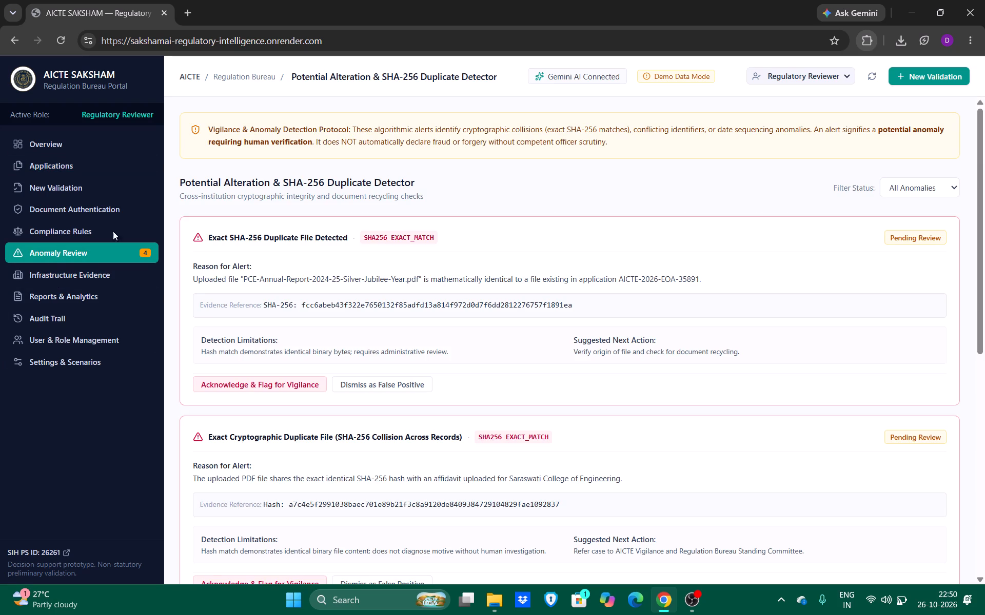
{"action": "left_click", "coordinate": [88, 228]}
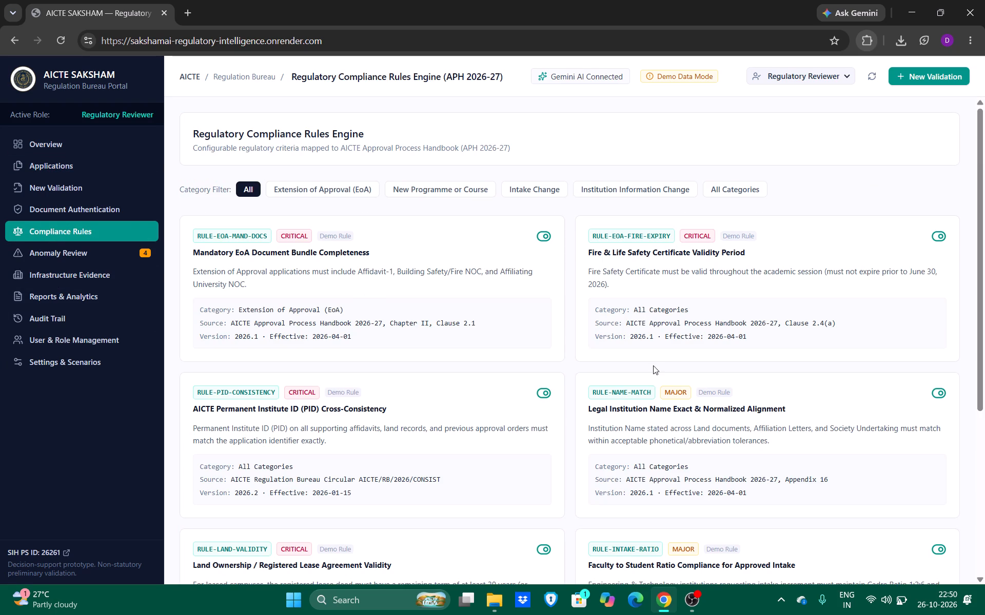
Switch to OBS Studio, stop the screen recording and minimise its window.
{"action": "left_click", "coordinate": [694, 602]}
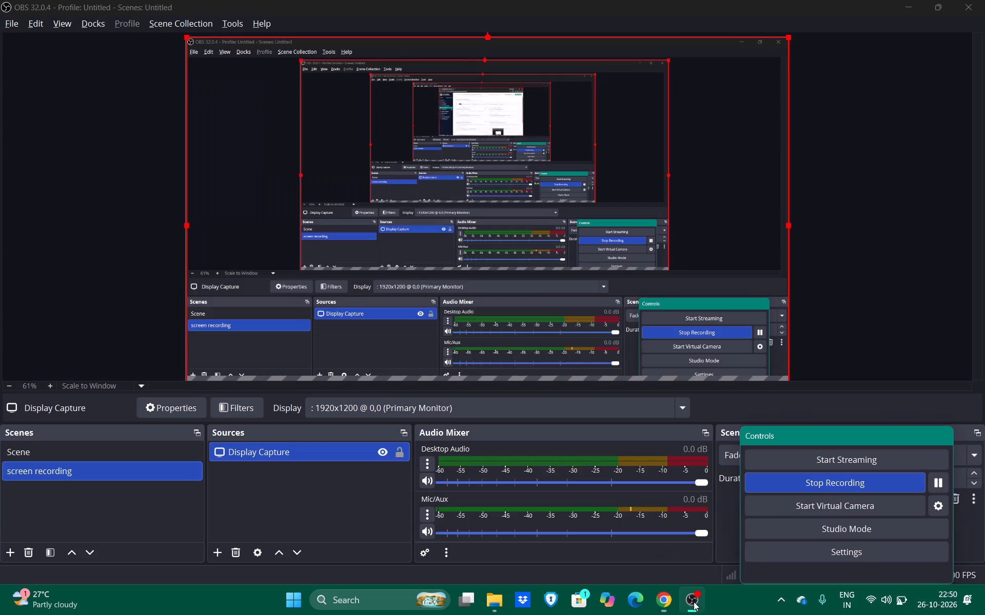
{"action": "left_click", "coordinate": [823, 483]}
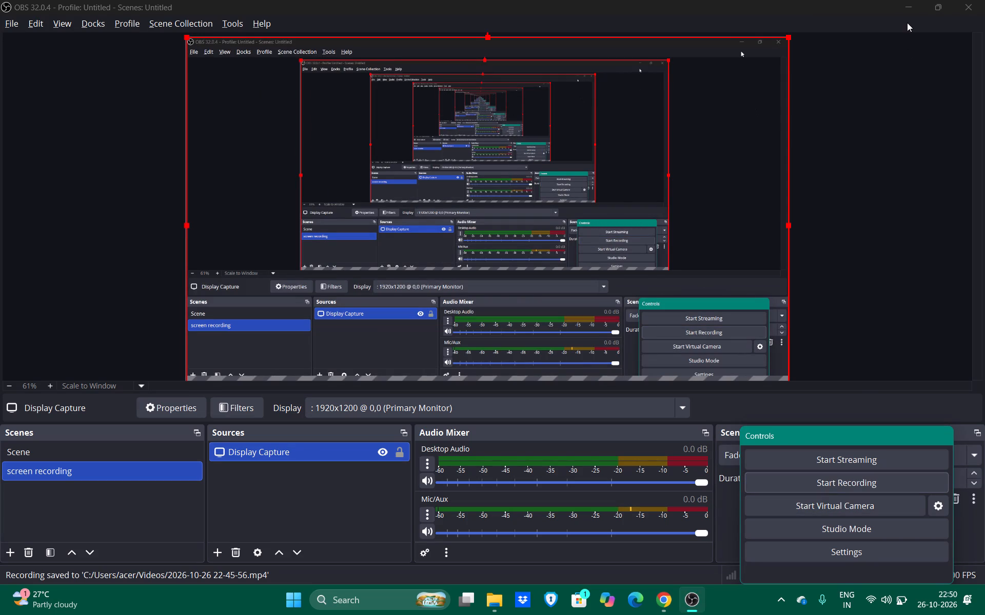
{"action": "left_click", "coordinate": [907, 9]}
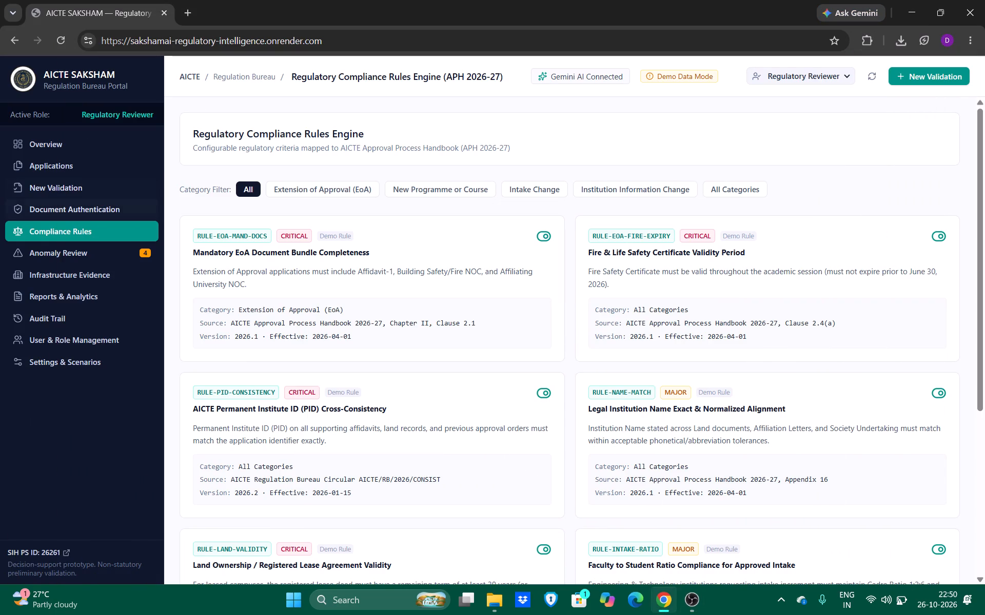
Copy the portal's web address and open a new browser tab.
{"action": "left_click", "coordinate": [232, 44]}
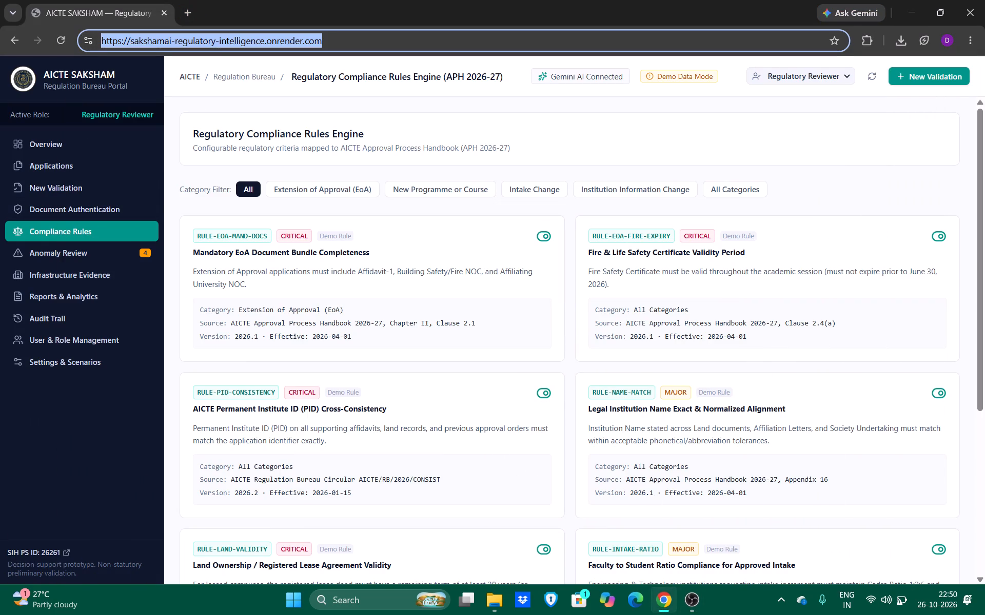
{"action": "key", "text": "ctrl+c"}
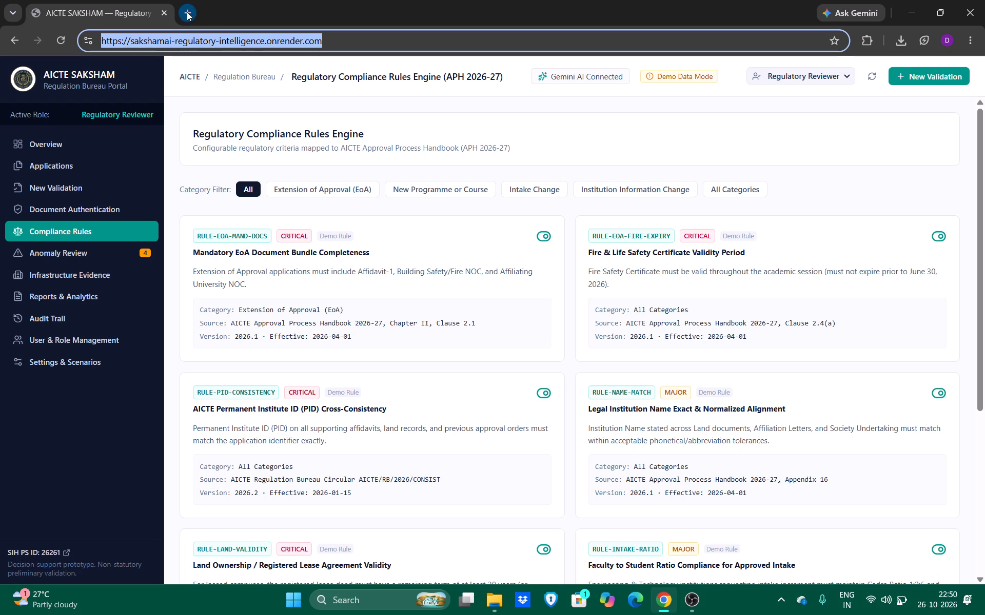
{"action": "left_click", "coordinate": [187, 12]}
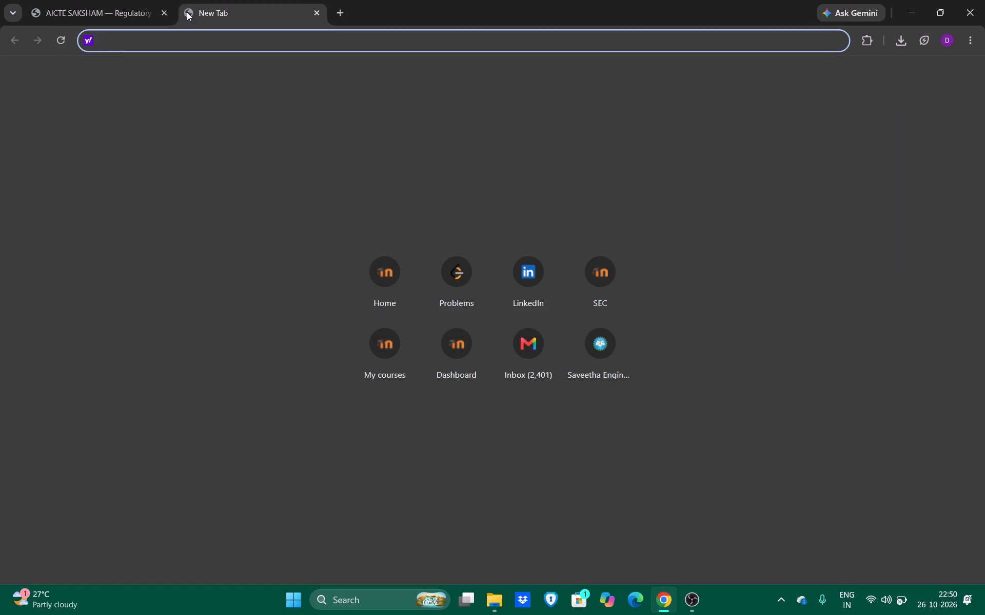